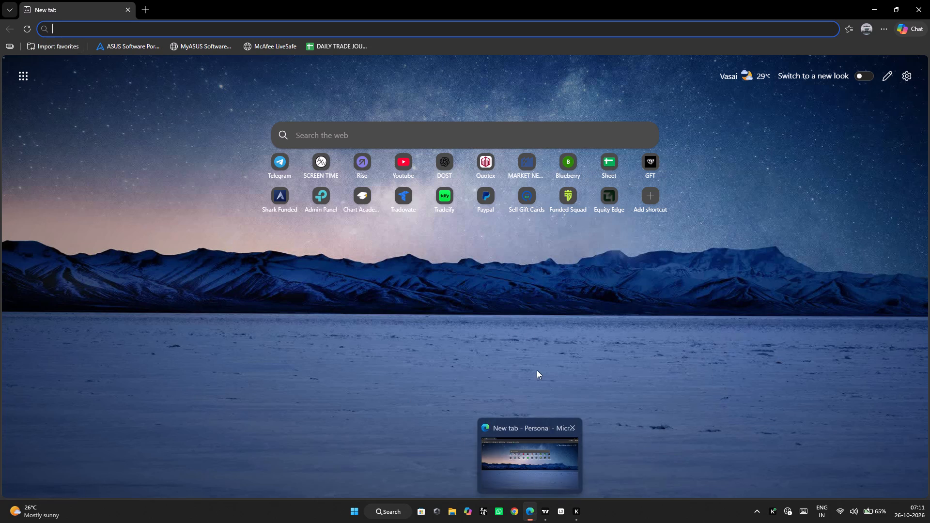
Open the daily trade journal in Google Sheets, examine its columns and cell contents, and return to the spreadsheet list.
{"action": "left_click", "coordinate": [607, 174]}
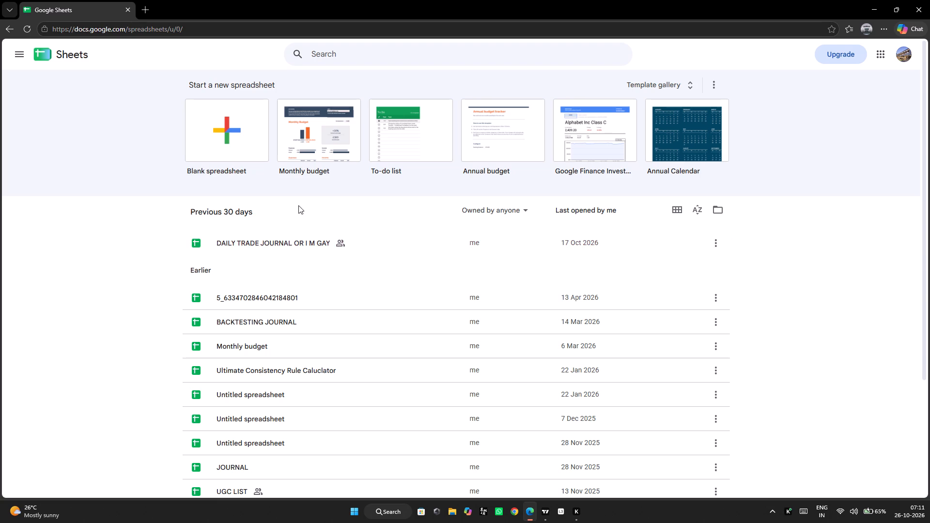
{"action": "left_click", "coordinate": [324, 247]}
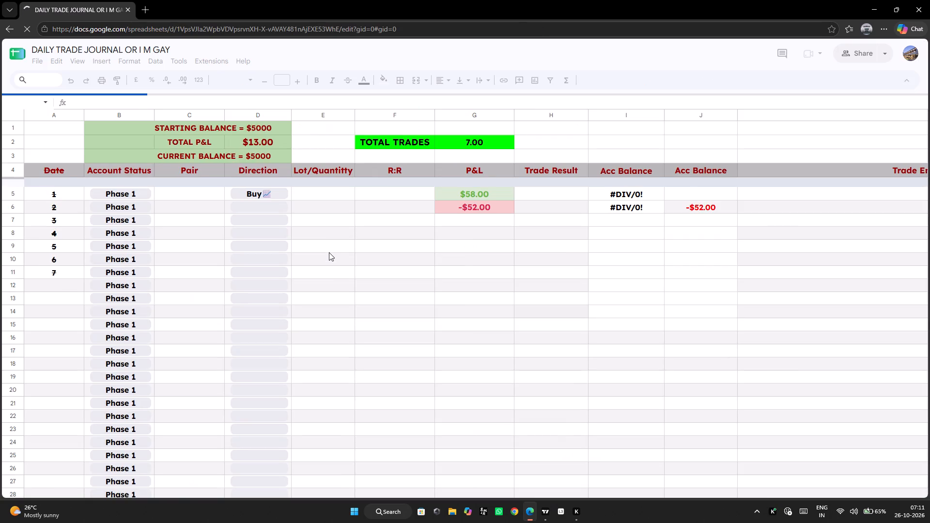
{"action": "scroll", "coordinate": [368, 308], "scroll_direction": "down", "scroll_amount": 2}
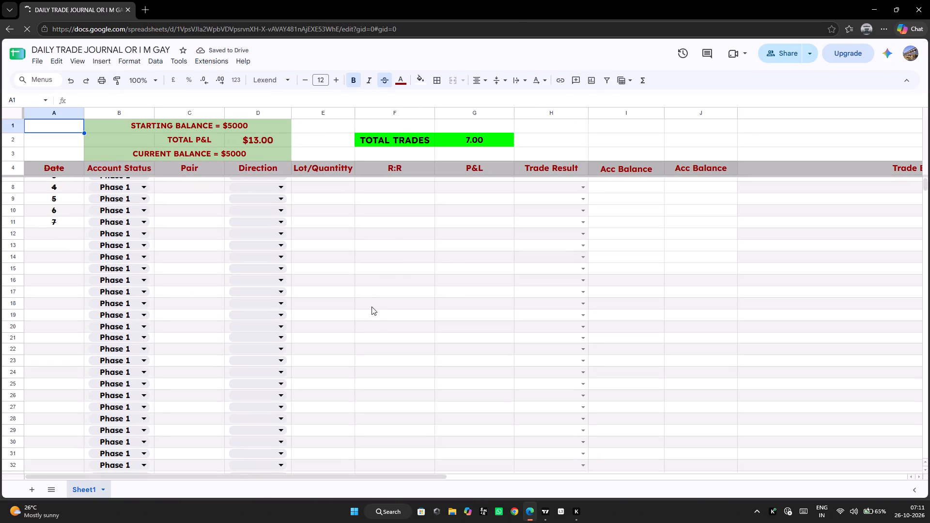
{"action": "scroll", "coordinate": [396, 298], "scroll_direction": "up", "scroll_amount": 8}
{"action": "left_click", "coordinate": [396, 298]}
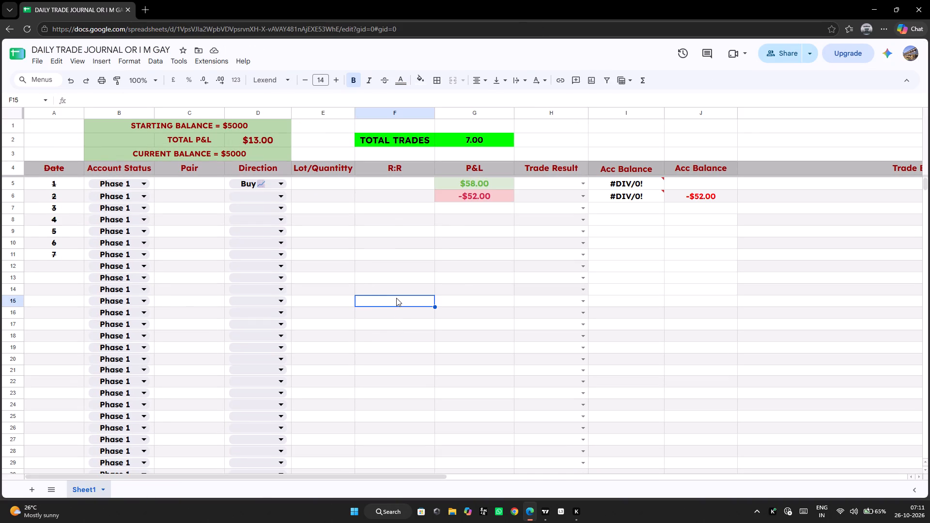
{"action": "left_click", "coordinate": [395, 250]}
{"action": "left_click", "coordinate": [622, 237]}
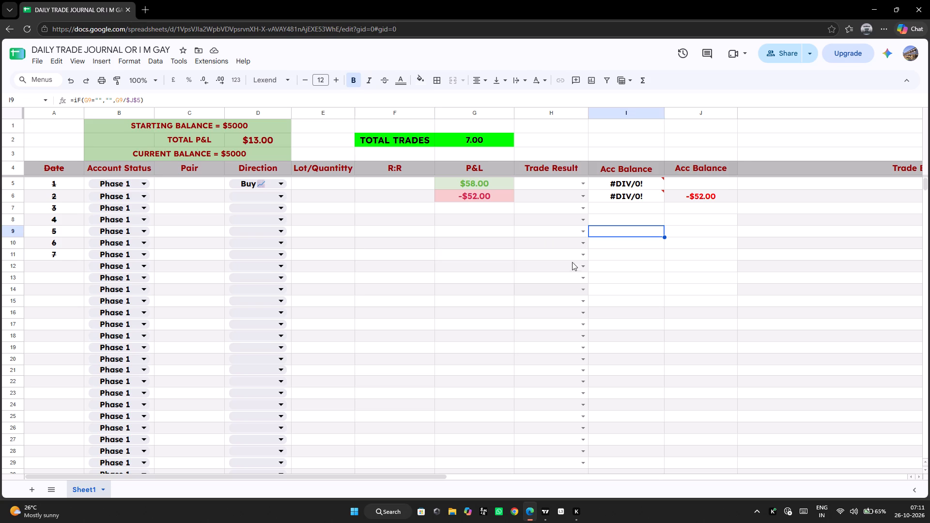
{"action": "left_click", "coordinate": [568, 263]}
{"action": "left_click", "coordinate": [515, 305]}
{"action": "left_click", "coordinate": [456, 344]}
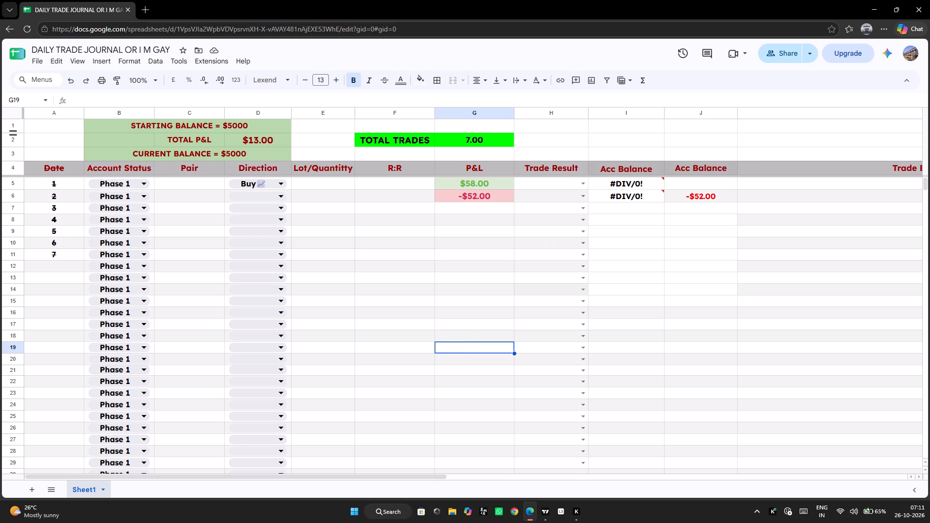
{"action": "left_click", "coordinate": [6, 29]}
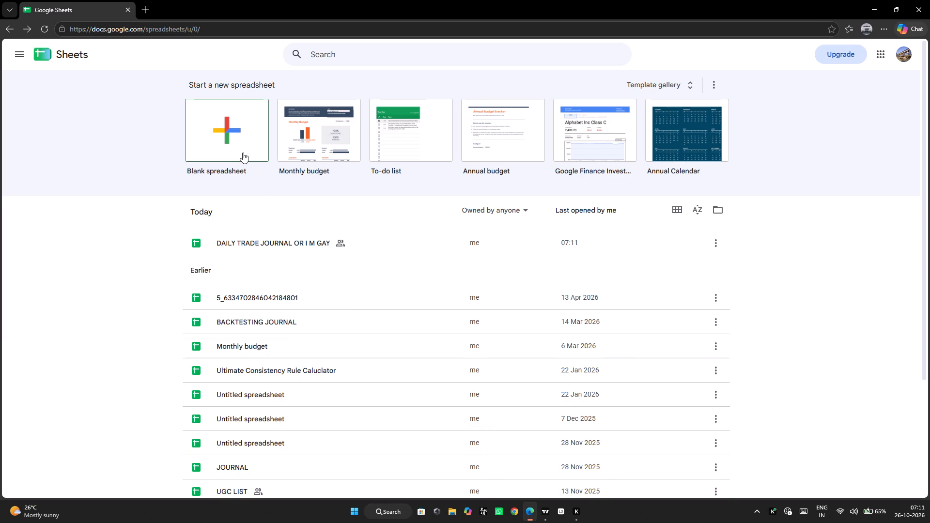
{"action": "left_click", "coordinate": [148, 0]}
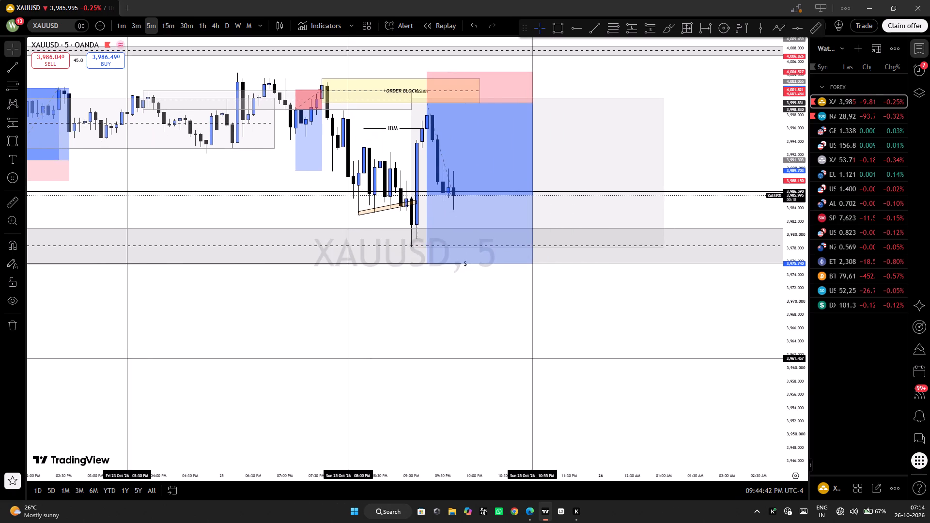
{"action": "left_click_drag", "start_coordinate": [533, 358], "coordinate": [551, 369]}
{"action": "left_click_drag", "start_coordinate": [585, 386], "coordinate": [552, 206]}
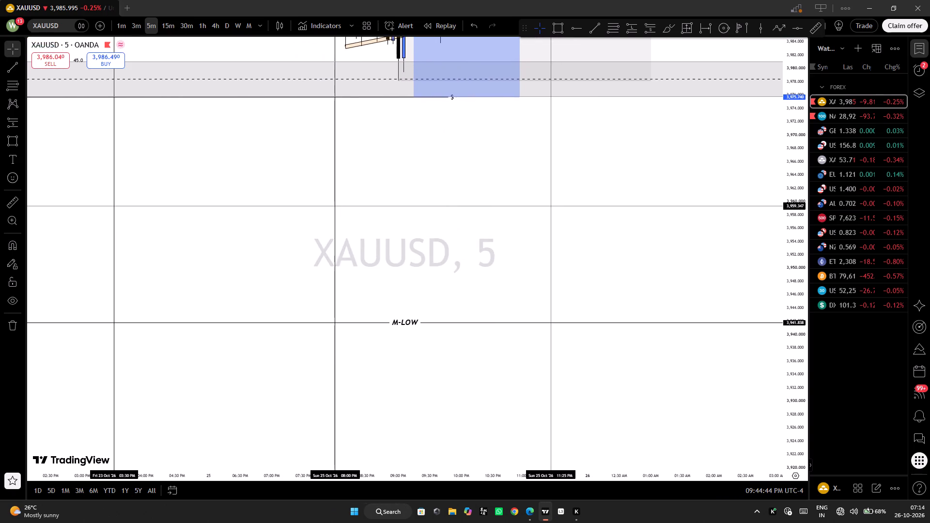
{"action": "left_click_drag", "start_coordinate": [552, 206], "coordinate": [535, 323]}
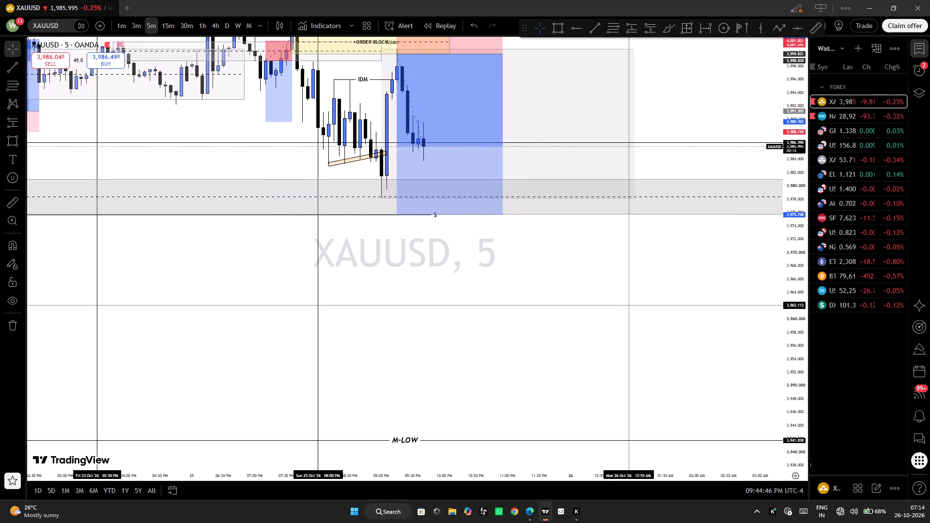
{"action": "scroll", "coordinate": [647, 303], "scroll_direction": "down", "scroll_amount": 1}
{"action": "left_click_drag", "start_coordinate": [794, 247], "coordinate": [786, 304]}
{"action": "left_click_drag", "start_coordinate": [733, 315], "coordinate": [688, 319]}
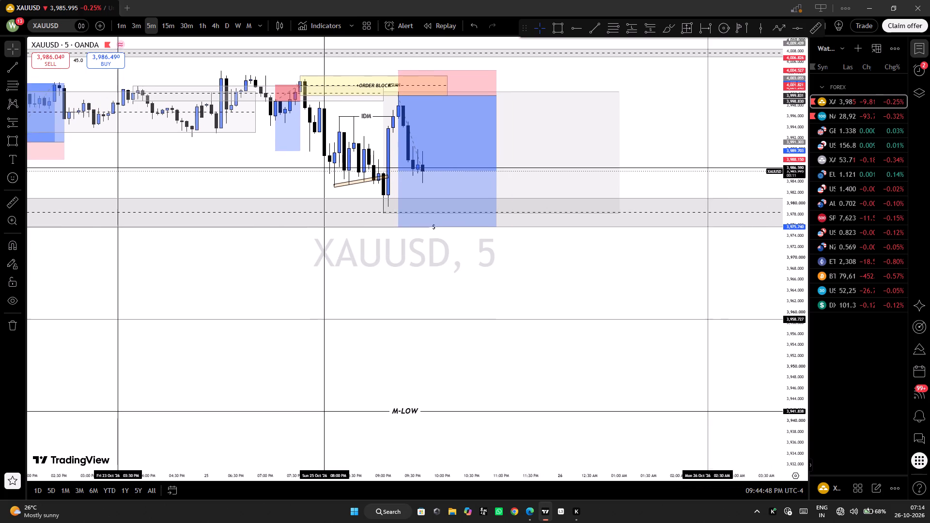
{"action": "left_click_drag", "start_coordinate": [688, 319], "coordinate": [675, 320]}
{"action": "left_click_drag", "start_coordinate": [555, 356], "coordinate": [589, 351]}
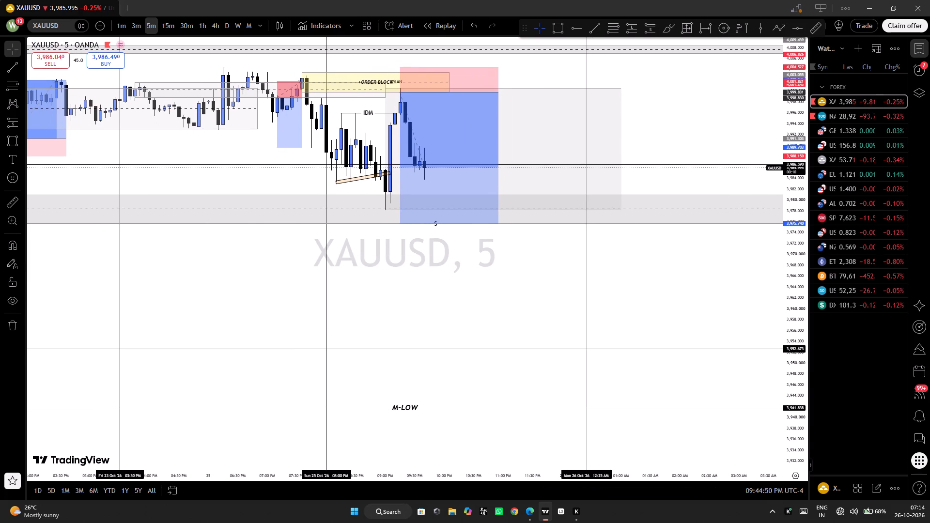
{"action": "left_click_drag", "start_coordinate": [522, 367], "coordinate": [528, 368]}
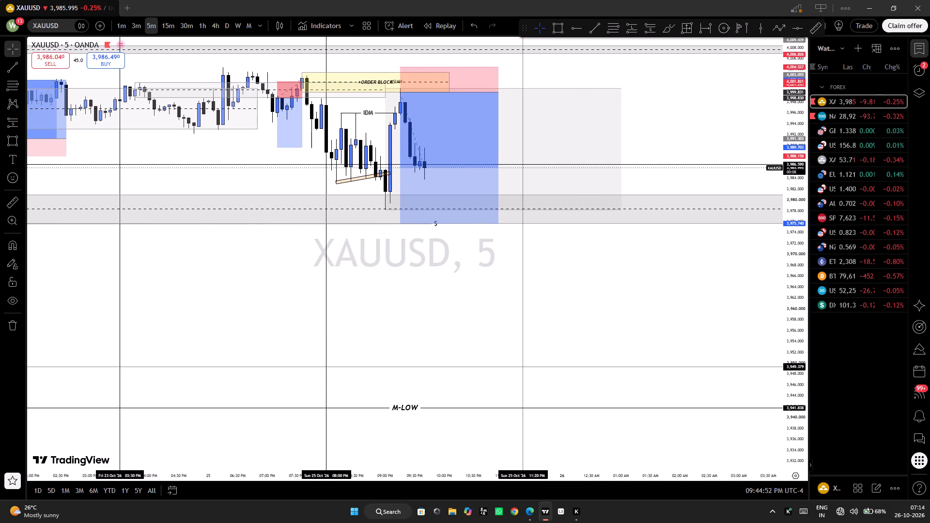
{"action": "left_click_drag", "start_coordinate": [528, 368], "coordinate": [541, 368]}
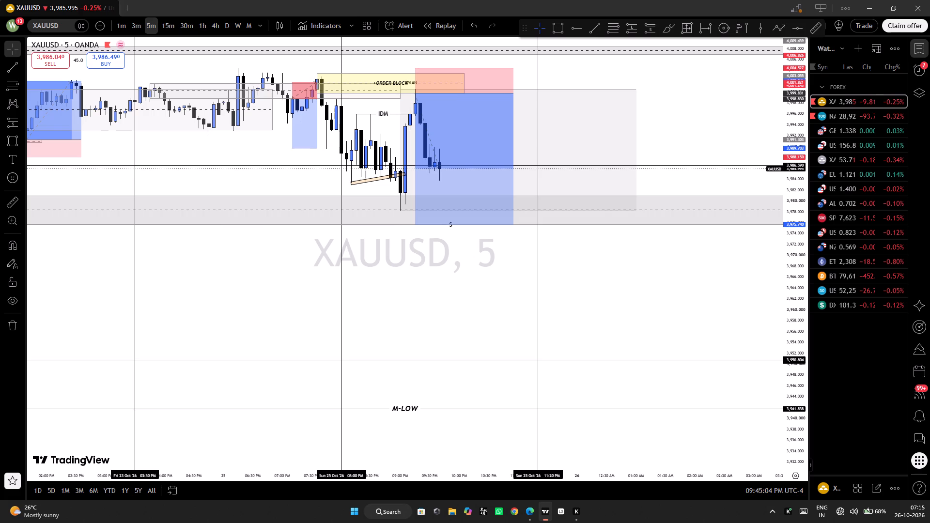
{"action": "left_click_drag", "start_coordinate": [559, 349], "coordinate": [541, 360]}
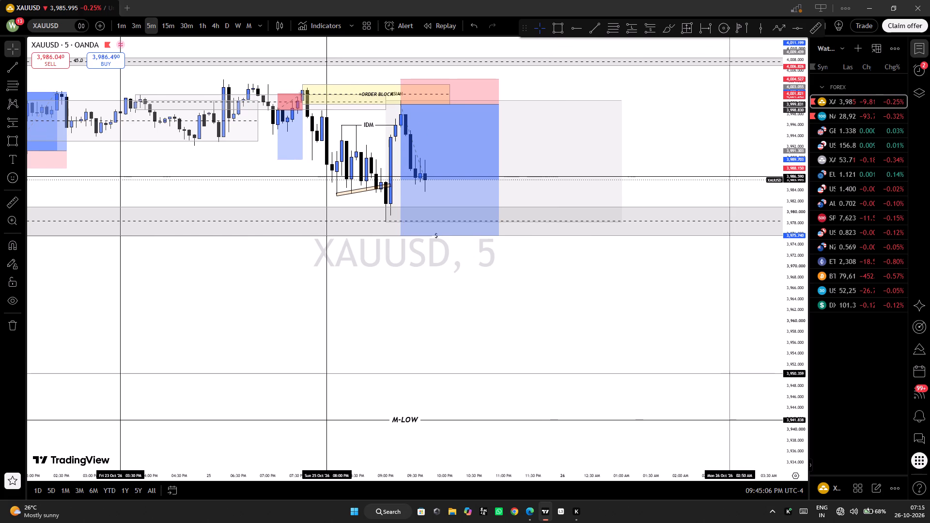
{"action": "left_click_drag", "start_coordinate": [789, 368], "coordinate": [781, 235]}
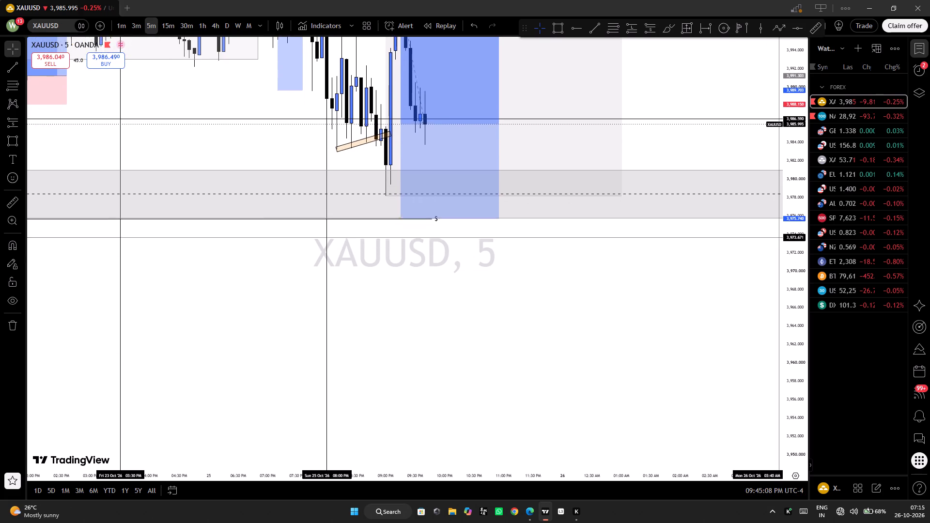
{"action": "left_click_drag", "start_coordinate": [781, 235], "coordinate": [778, 354]}
{"action": "left_click_drag", "start_coordinate": [644, 364], "coordinate": [618, 369]}
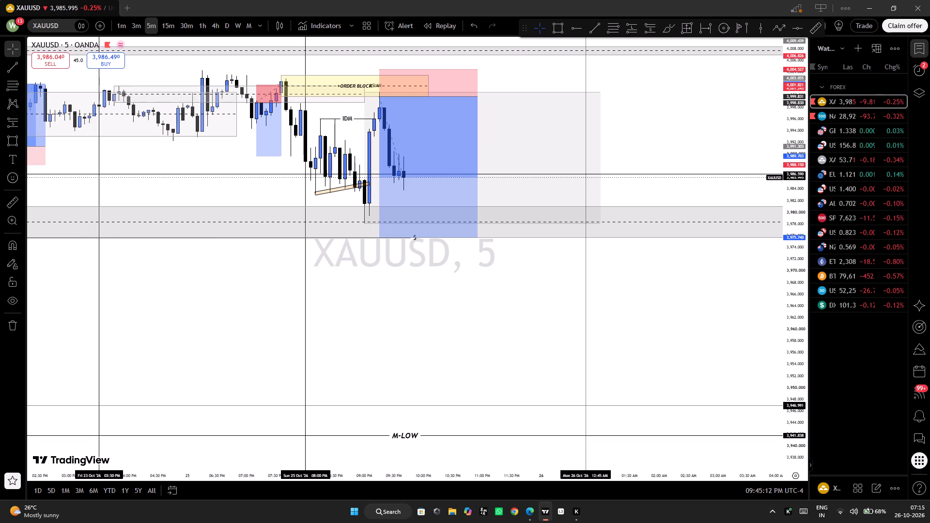
Check the computer's network connection status in the Windows quick settings, then dismiss them.
{"action": "left_click", "coordinate": [860, 509]}
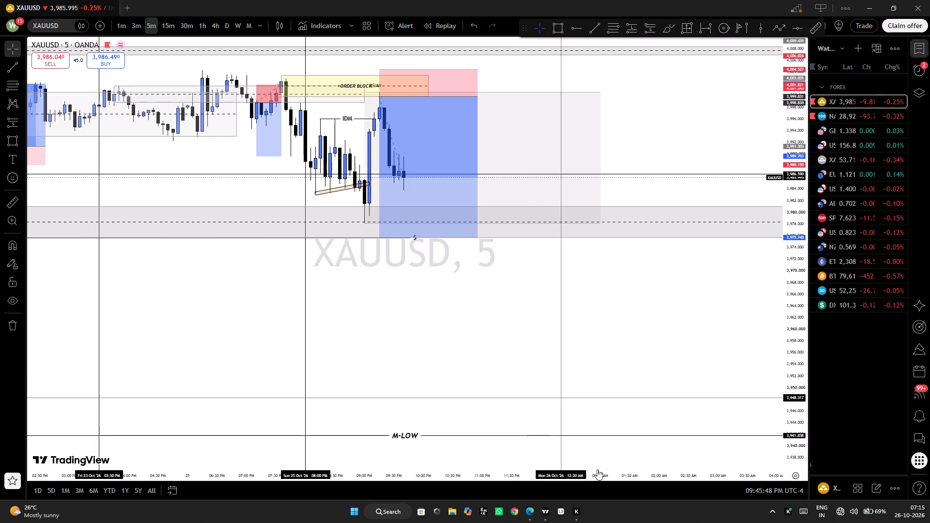
{"action": "left_click", "coordinate": [867, 509]}
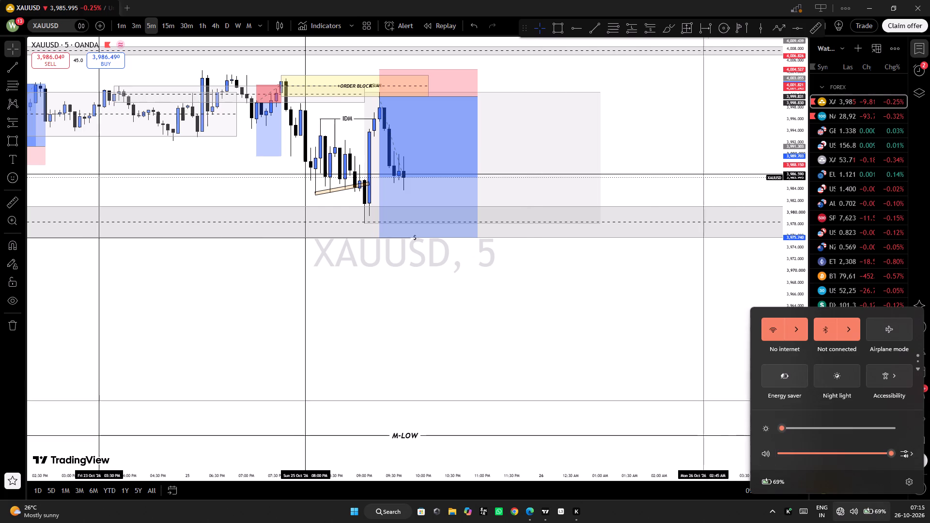
{"action": "left_click", "coordinate": [643, 361]}
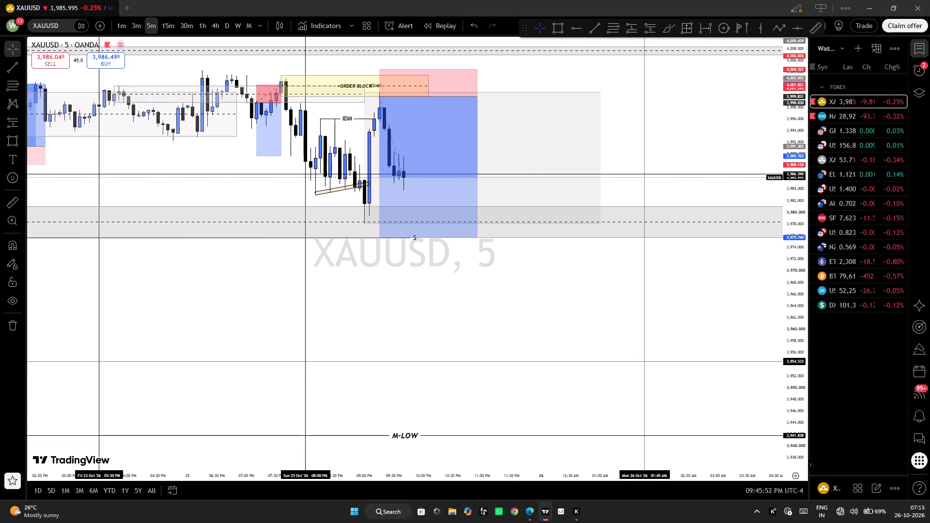
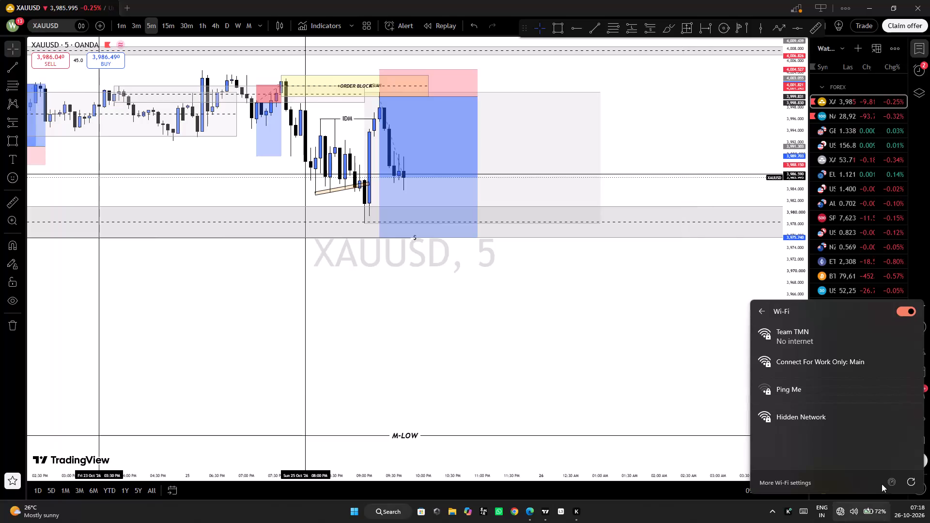
Inspect the Wi-Fi connection options for the "Connect For Work Only: Main" network, then dismiss the network list.
{"action": "left_click", "coordinate": [811, 364]}
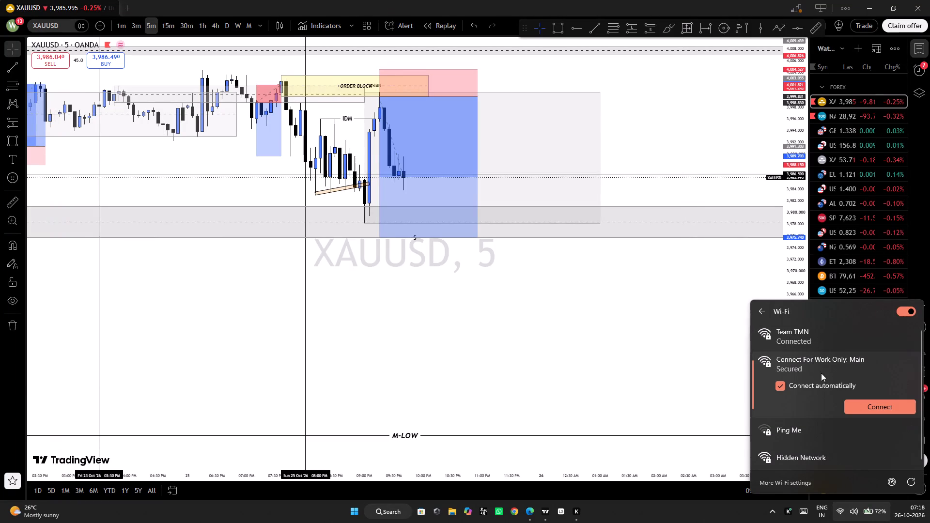
{"action": "left_click", "coordinate": [632, 331]}
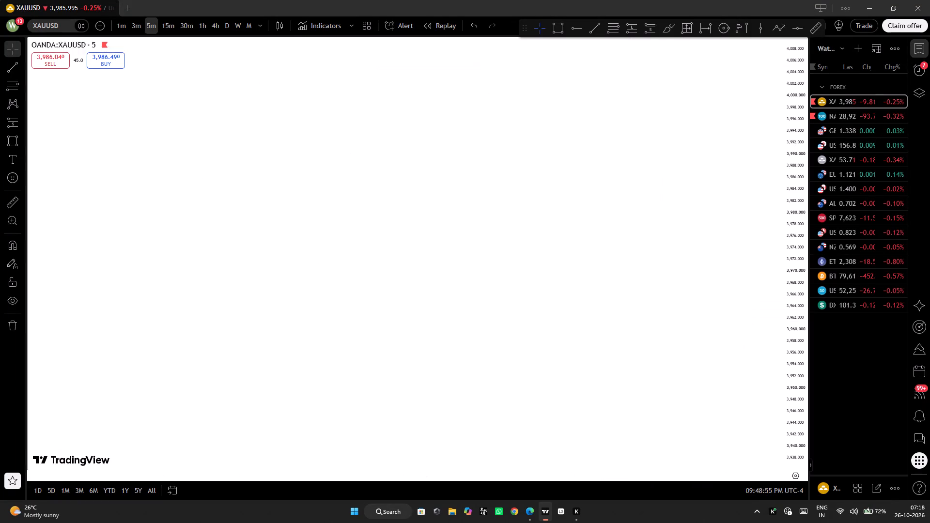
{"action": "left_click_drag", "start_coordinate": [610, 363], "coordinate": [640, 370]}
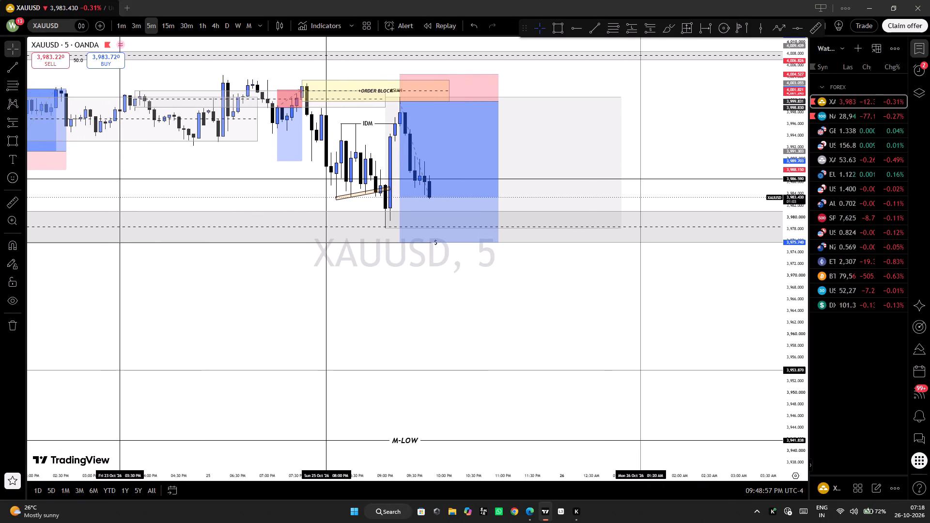
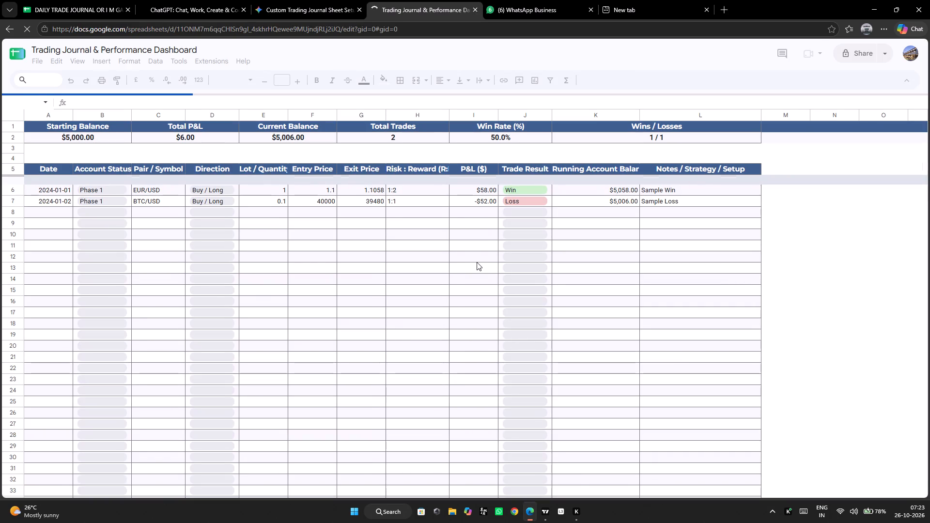
Examine the sample trades and the empty entry rows across the journal's columns, from Exit Price back to Date.
{"action": "left_click", "coordinate": [285, 273]}
{"action": "left_click", "coordinate": [343, 246]}
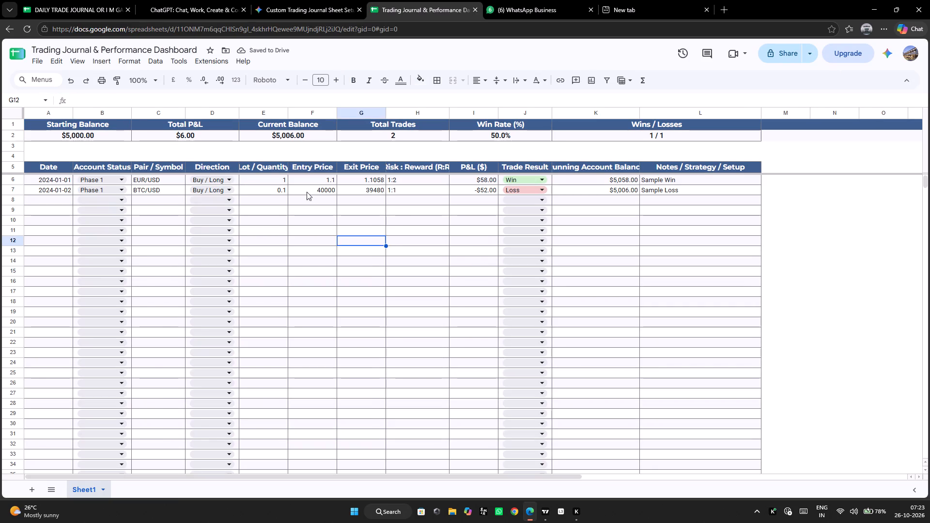
{"action": "left_click", "coordinate": [309, 189]}
{"action": "left_click", "coordinate": [234, 211]}
{"action": "left_click", "coordinate": [330, 229]}
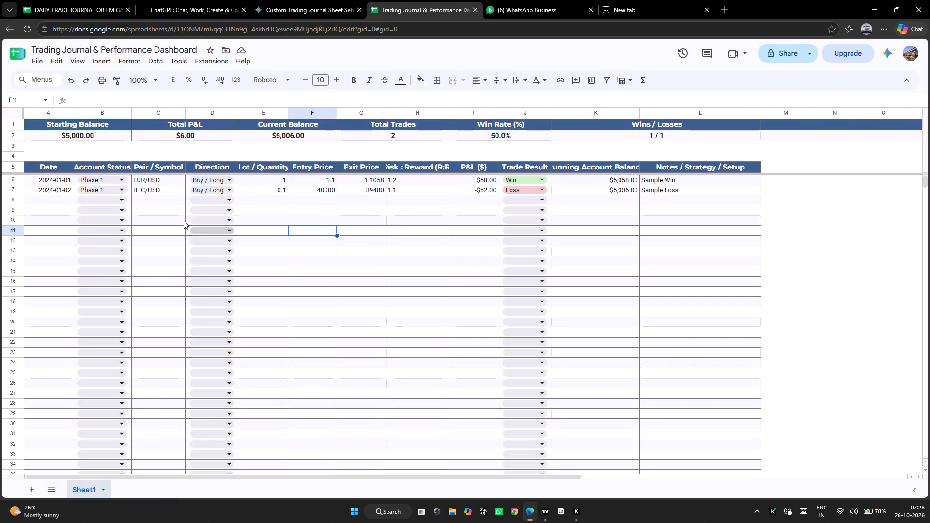
{"action": "left_click", "coordinate": [183, 220]}
{"action": "left_click", "coordinate": [164, 208]}
{"action": "left_click", "coordinate": [96, 211]}
{"action": "left_click", "coordinate": [49, 202]}
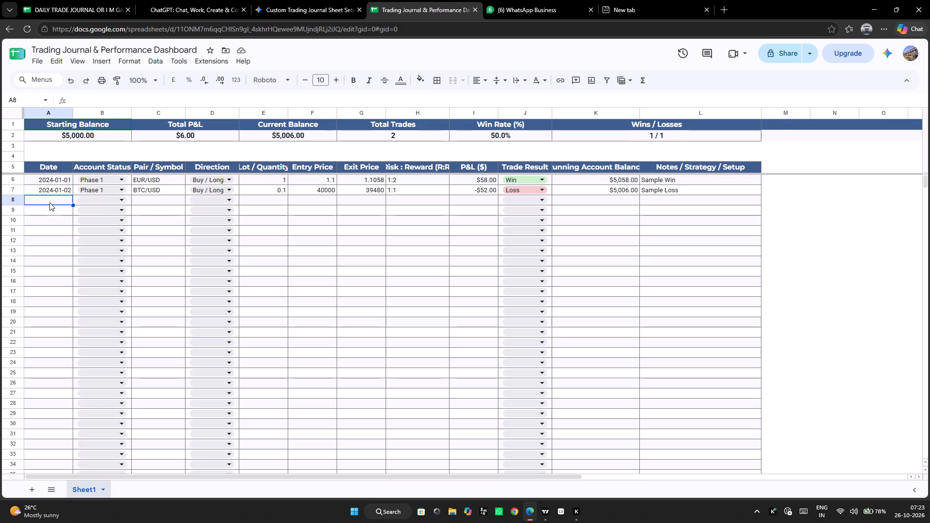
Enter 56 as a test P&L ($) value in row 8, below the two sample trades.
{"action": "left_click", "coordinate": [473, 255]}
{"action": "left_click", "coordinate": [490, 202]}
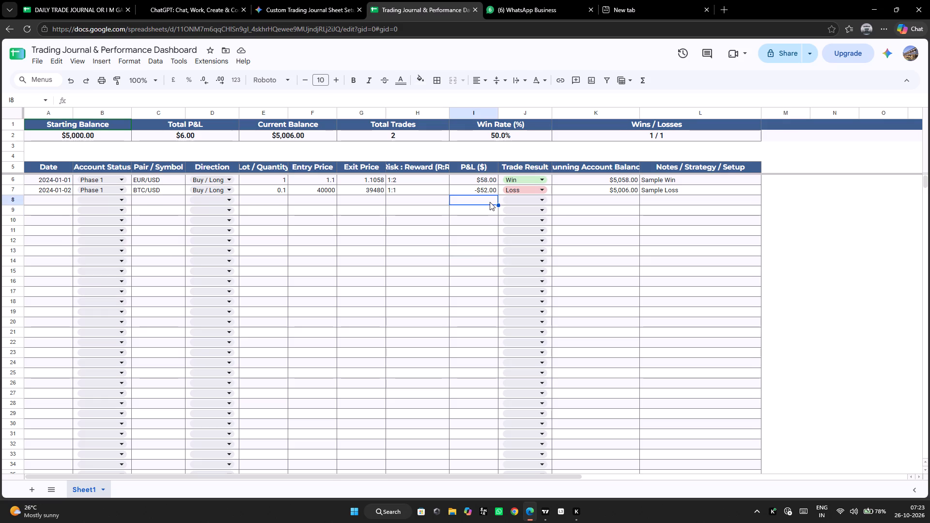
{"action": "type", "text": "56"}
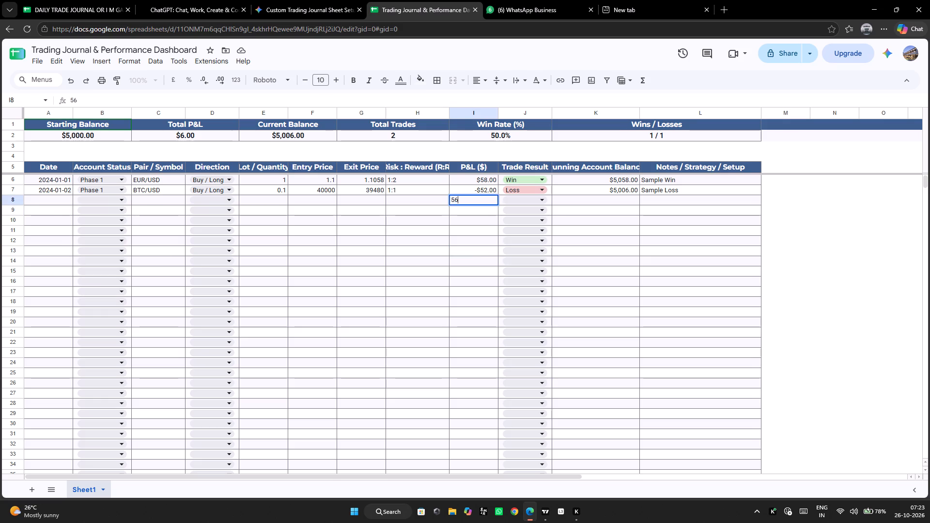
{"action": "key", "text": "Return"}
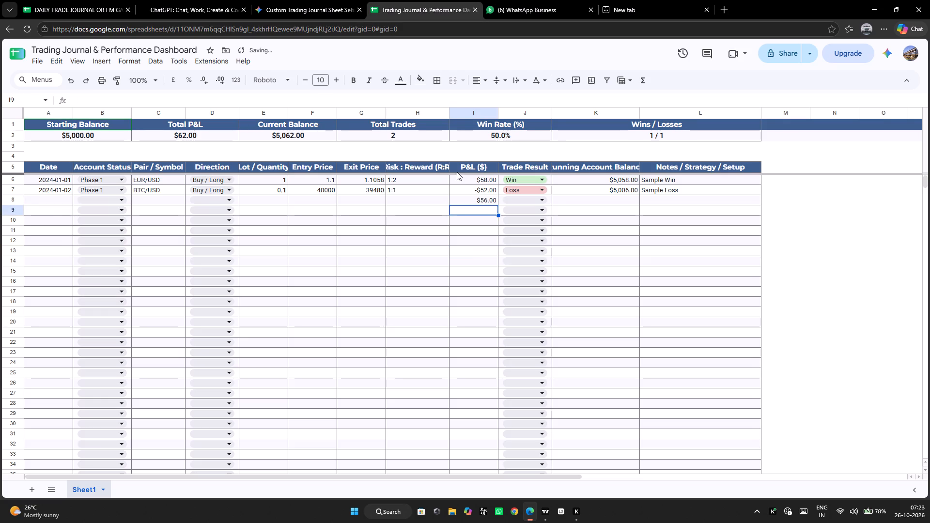
Check the Running Account Balance formulas in rows 7 and 8 against the P&L entries.
{"action": "left_click", "coordinate": [488, 198]}
{"action": "left_click", "coordinate": [604, 190]}
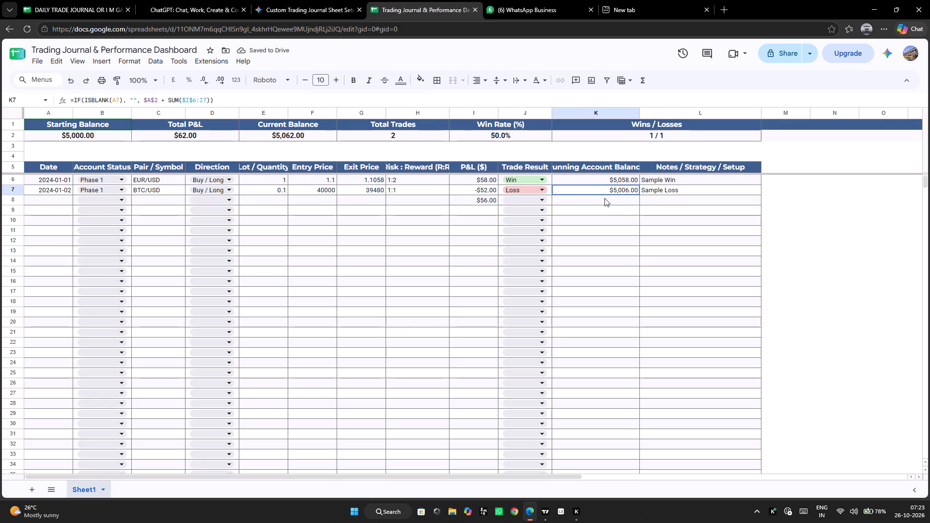
{"action": "left_click", "coordinate": [604, 198]}
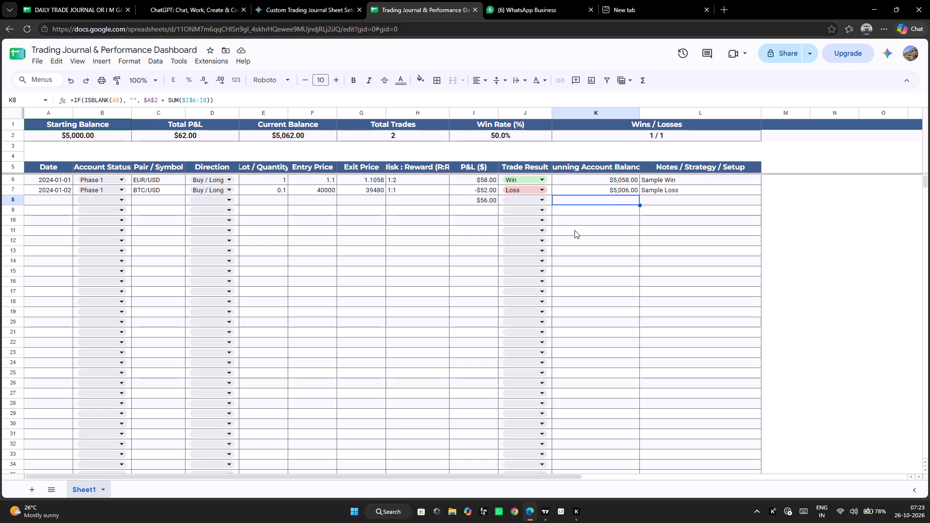
{"action": "left_click", "coordinate": [574, 230]}
{"action": "left_click", "coordinate": [494, 224]}
{"action": "left_click", "coordinate": [585, 193]}
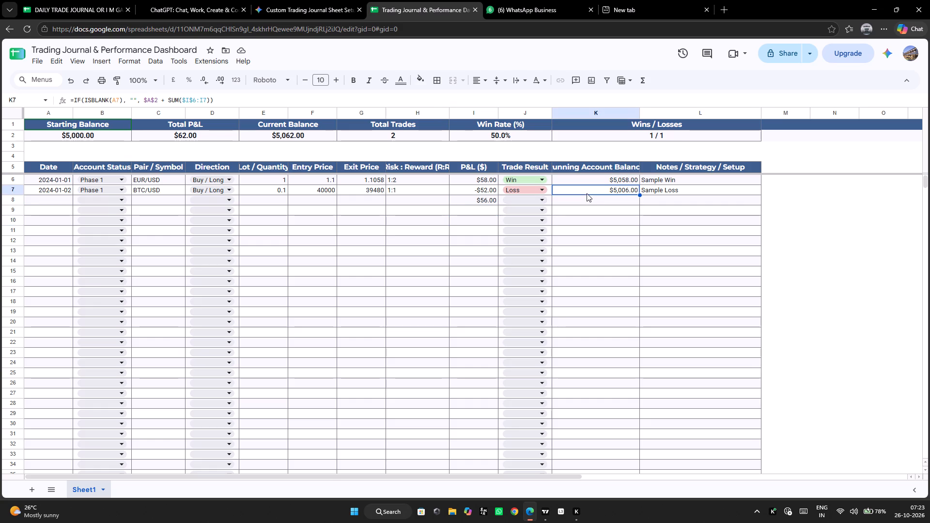
{"action": "left_click", "coordinate": [483, 207]}
Set the Trade Result in row 8 to Win.
{"action": "left_click", "coordinate": [528, 197]}
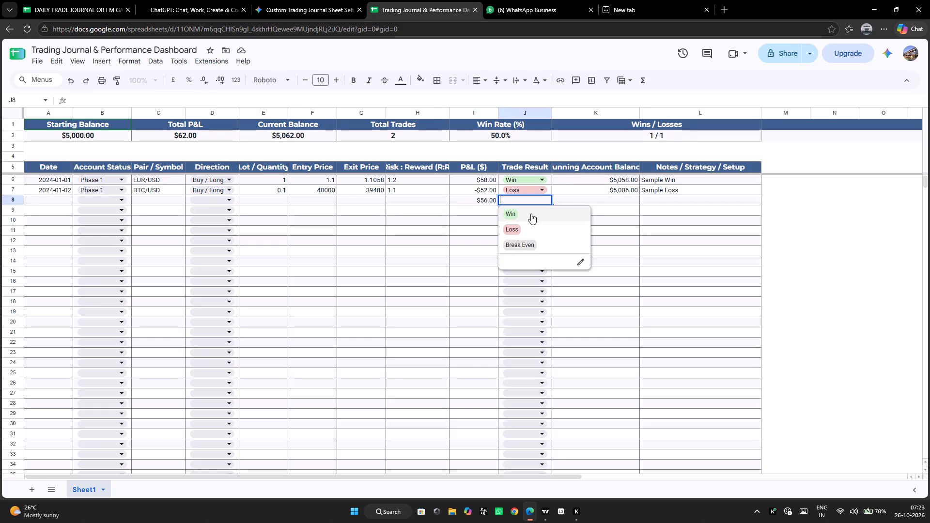
{"action": "left_click", "coordinate": [529, 215]}
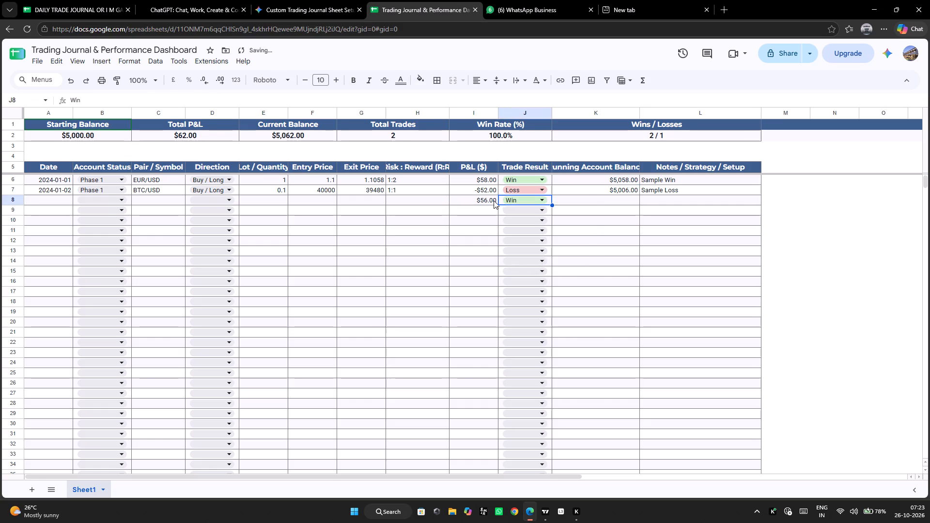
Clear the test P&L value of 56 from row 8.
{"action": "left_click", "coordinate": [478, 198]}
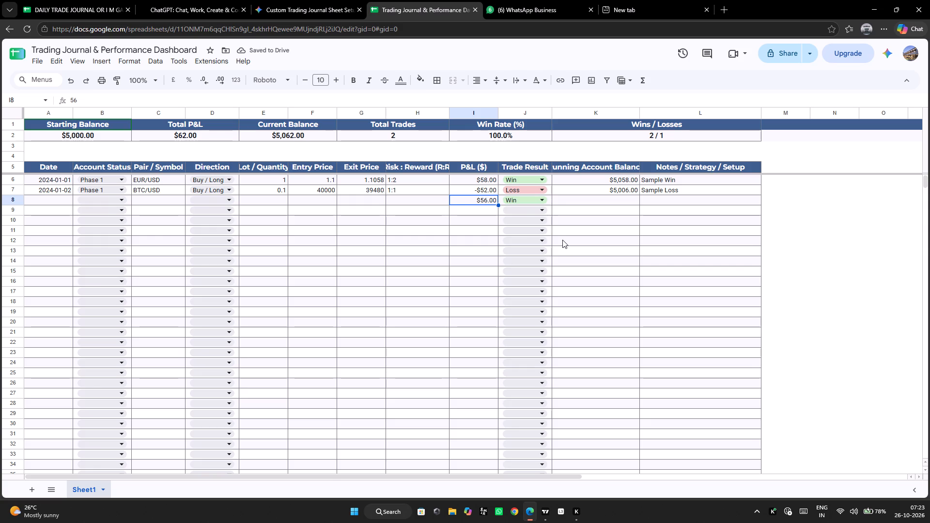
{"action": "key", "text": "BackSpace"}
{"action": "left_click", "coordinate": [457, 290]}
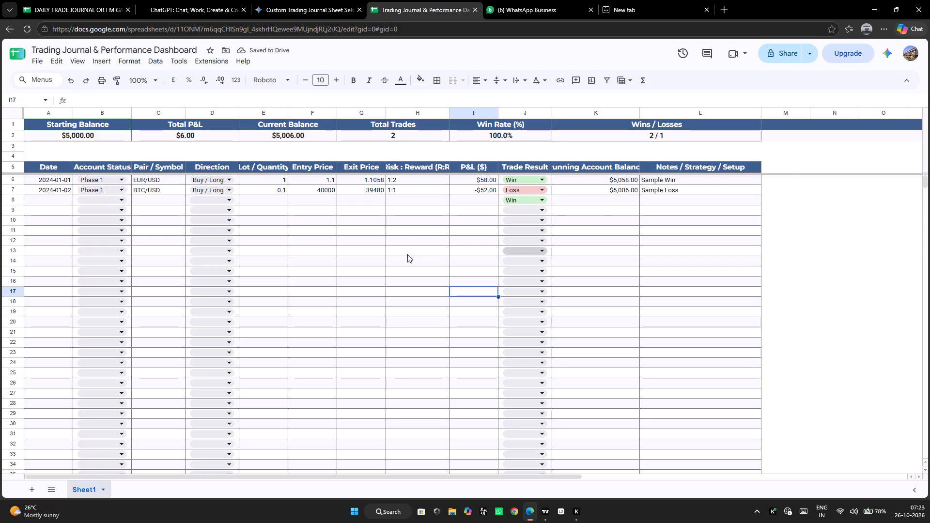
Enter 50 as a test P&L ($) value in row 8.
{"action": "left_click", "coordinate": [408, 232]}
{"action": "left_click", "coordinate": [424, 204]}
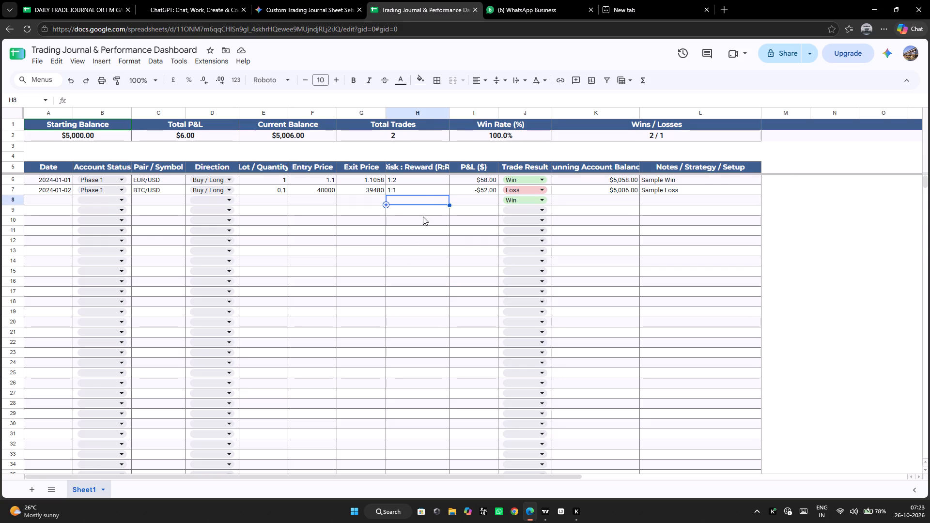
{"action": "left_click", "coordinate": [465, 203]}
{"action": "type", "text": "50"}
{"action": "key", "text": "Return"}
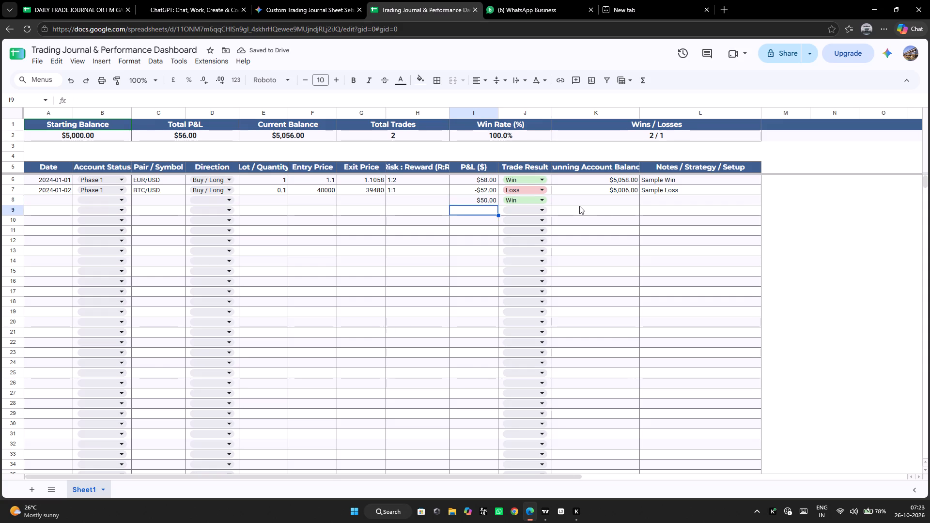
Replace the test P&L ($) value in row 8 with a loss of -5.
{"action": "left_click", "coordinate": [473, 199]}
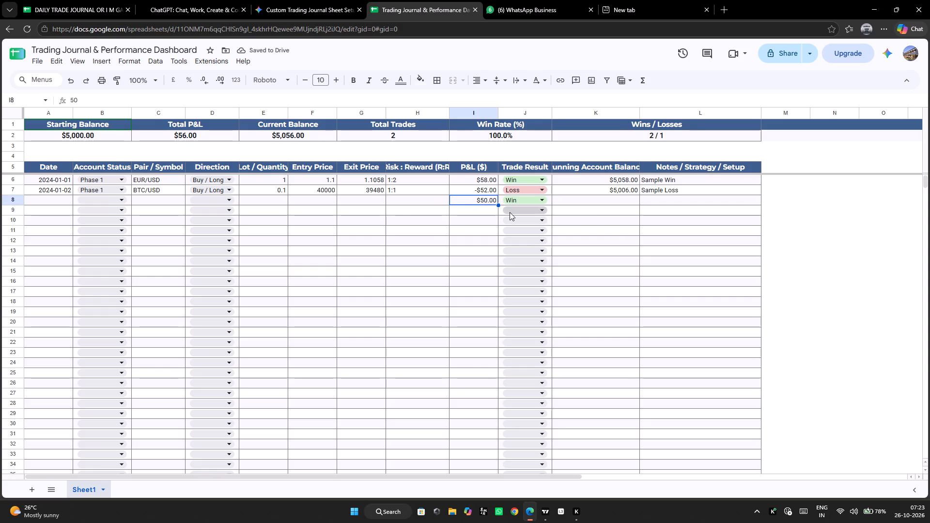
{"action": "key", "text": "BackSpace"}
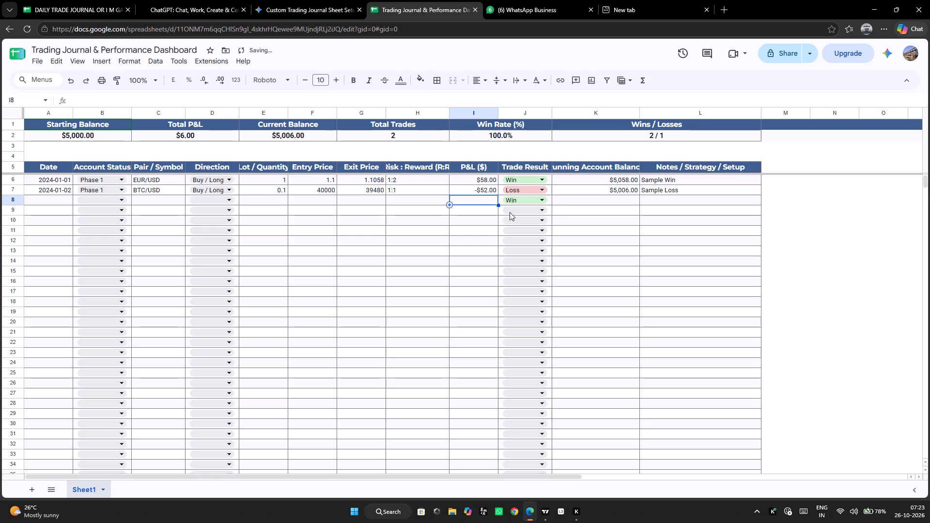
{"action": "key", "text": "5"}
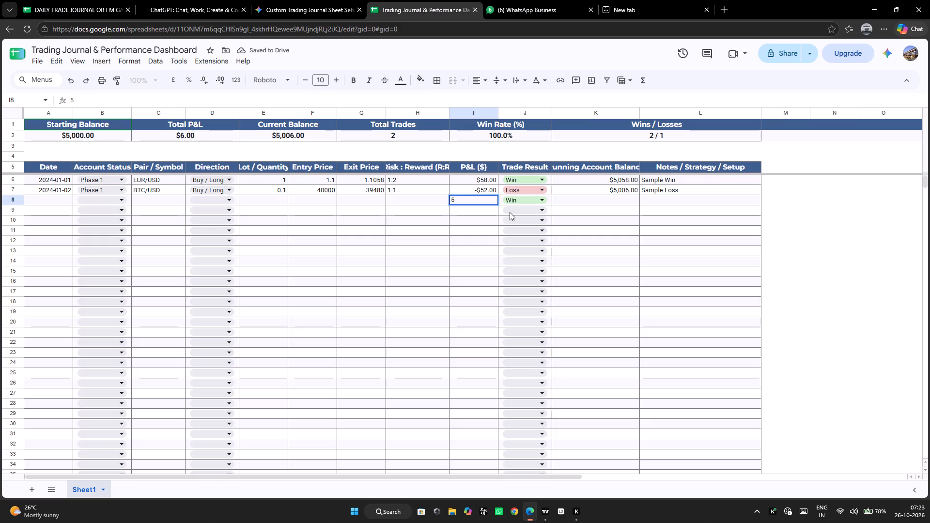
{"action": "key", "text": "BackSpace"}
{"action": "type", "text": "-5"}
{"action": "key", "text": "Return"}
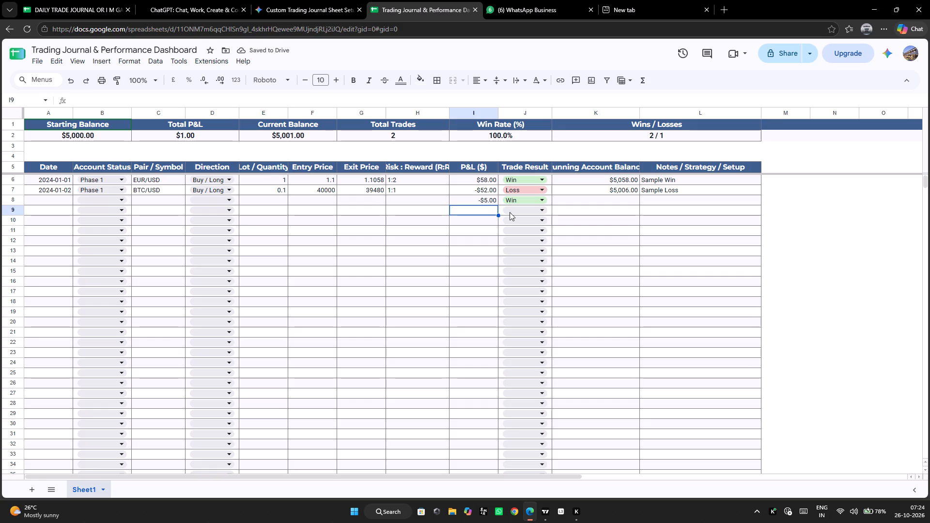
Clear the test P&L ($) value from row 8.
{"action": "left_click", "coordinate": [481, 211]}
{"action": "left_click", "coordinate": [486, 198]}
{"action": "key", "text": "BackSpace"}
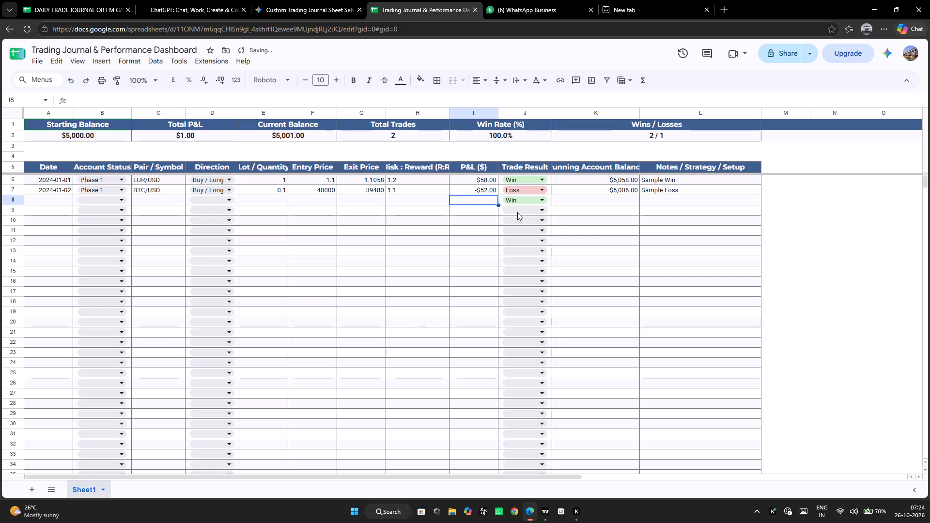
Delete the Sample Win and Sample Loss texts from the Notes / Strategy / Setup cells of rows 6 and 7.
{"action": "left_click", "coordinate": [715, 205]}
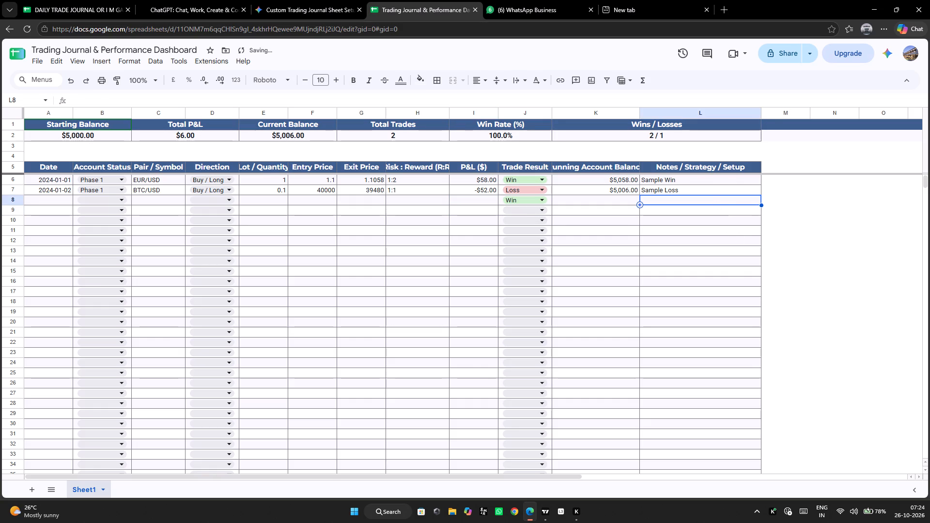
{"action": "left_click", "coordinate": [690, 181]}
{"action": "left_click", "coordinate": [690, 180]}
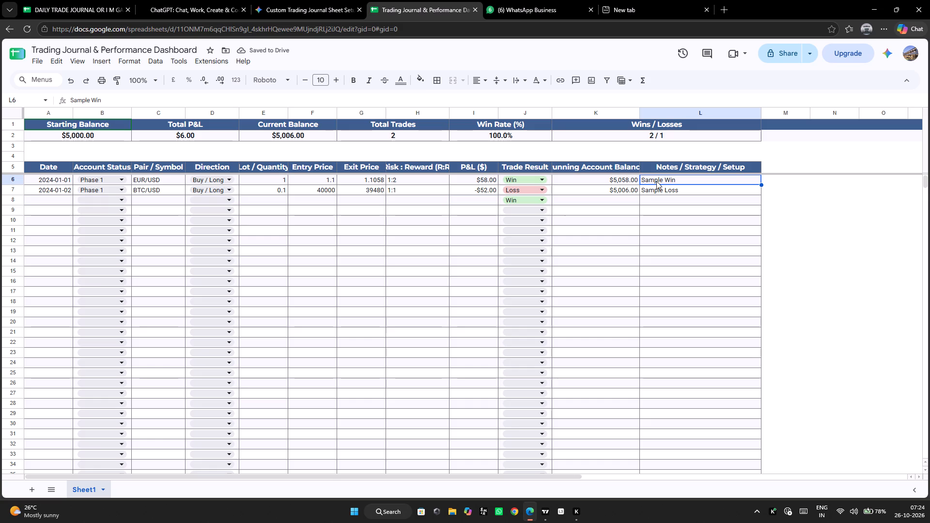
{"action": "left_click", "coordinate": [656, 181]}
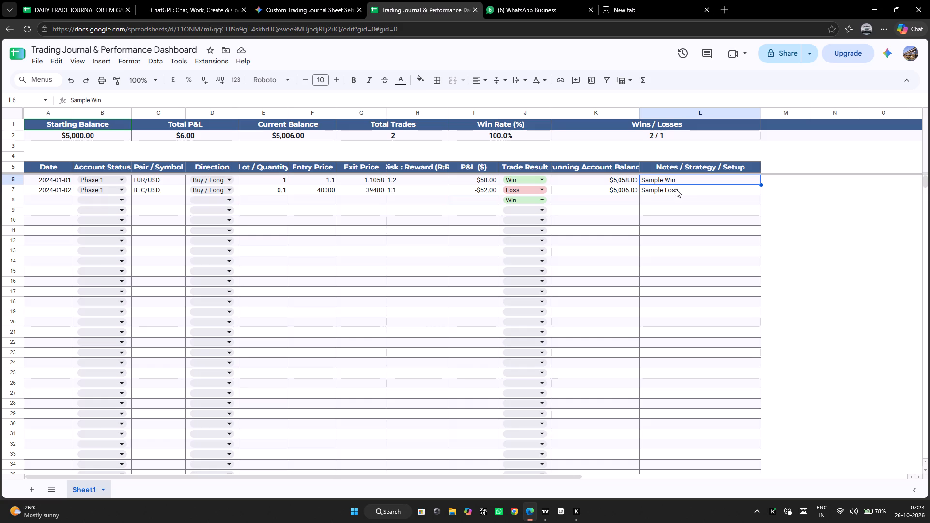
{"action": "double_click", "coordinate": [683, 182]}
{"action": "left_click", "coordinate": [665, 180]}
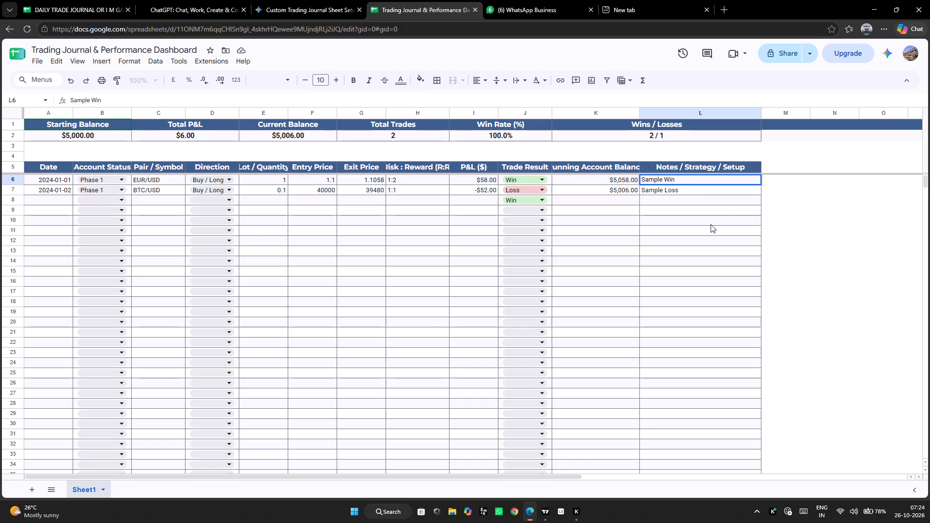
{"action": "left_click", "coordinate": [711, 224]}
{"action": "left_click", "coordinate": [695, 193]}
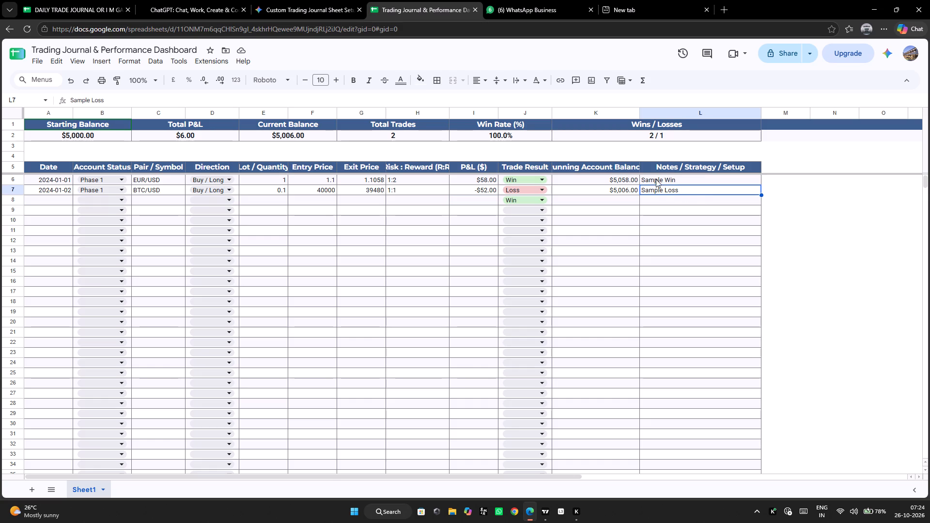
{"action": "left_click", "coordinate": [662, 175]}
{"action": "left_click", "coordinate": [583, 175]}
{"action": "left_click", "coordinate": [697, 180]}
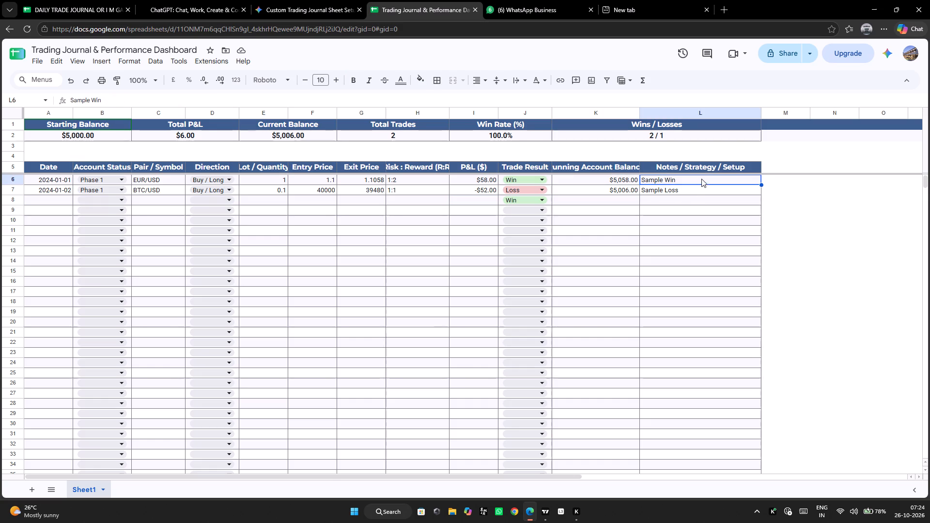
{"action": "key", "text": "BackSpace"}
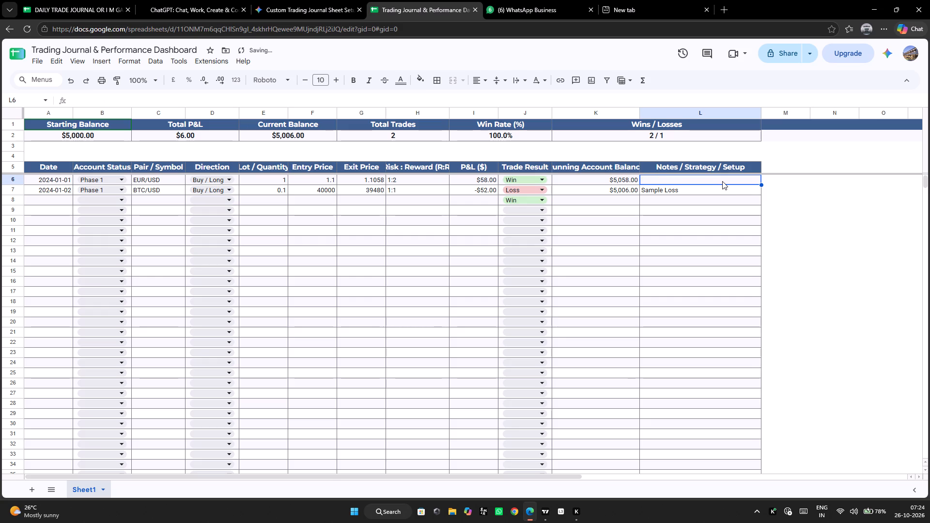
{"action": "left_click", "coordinate": [715, 190]}
{"action": "key", "text": "BackSpace"}
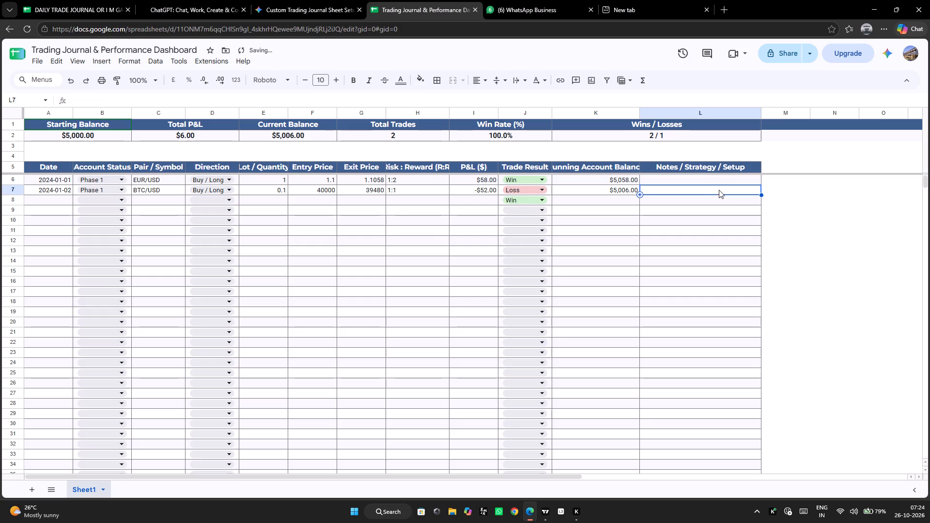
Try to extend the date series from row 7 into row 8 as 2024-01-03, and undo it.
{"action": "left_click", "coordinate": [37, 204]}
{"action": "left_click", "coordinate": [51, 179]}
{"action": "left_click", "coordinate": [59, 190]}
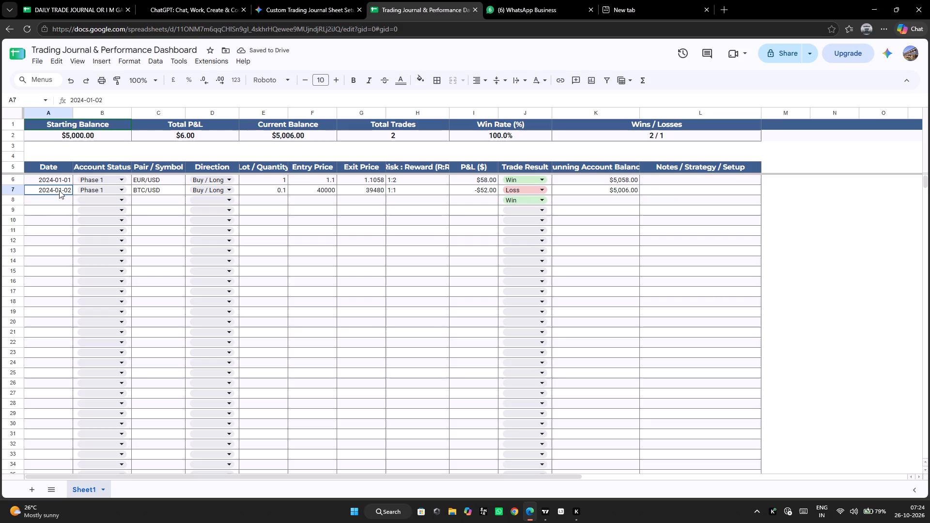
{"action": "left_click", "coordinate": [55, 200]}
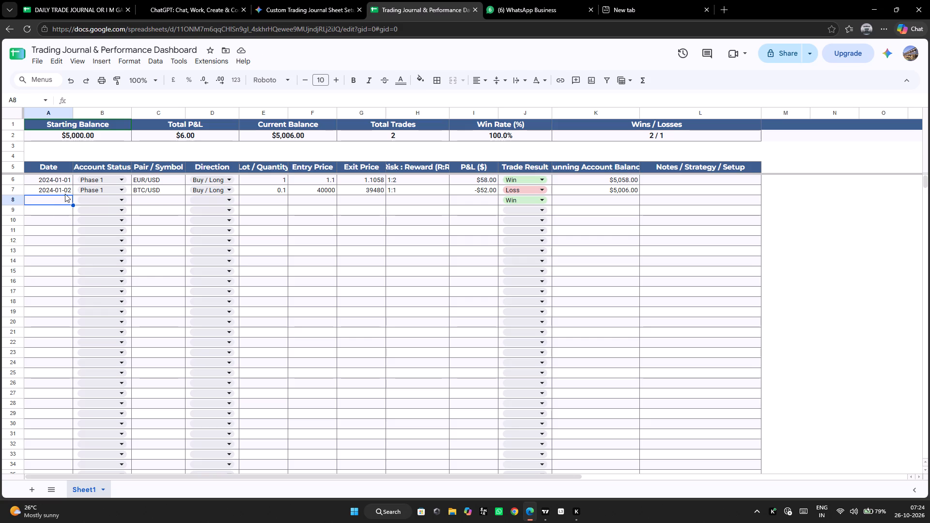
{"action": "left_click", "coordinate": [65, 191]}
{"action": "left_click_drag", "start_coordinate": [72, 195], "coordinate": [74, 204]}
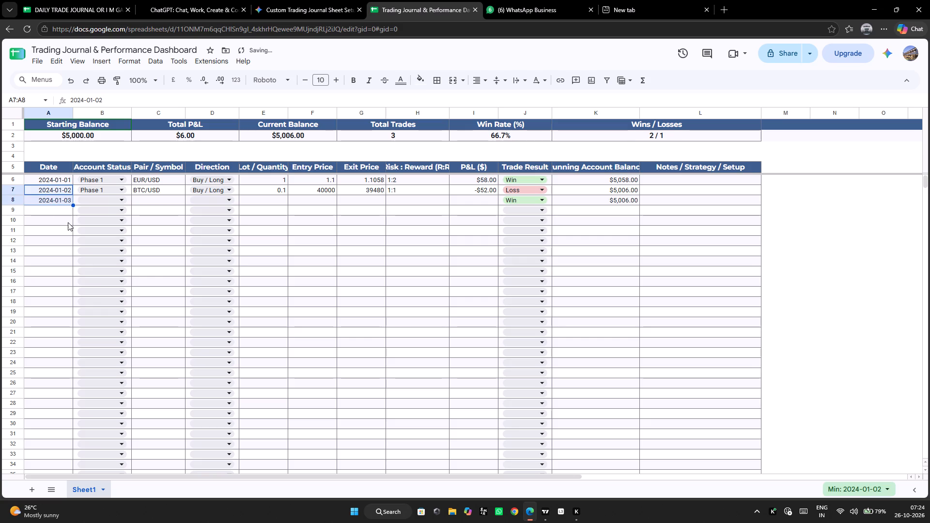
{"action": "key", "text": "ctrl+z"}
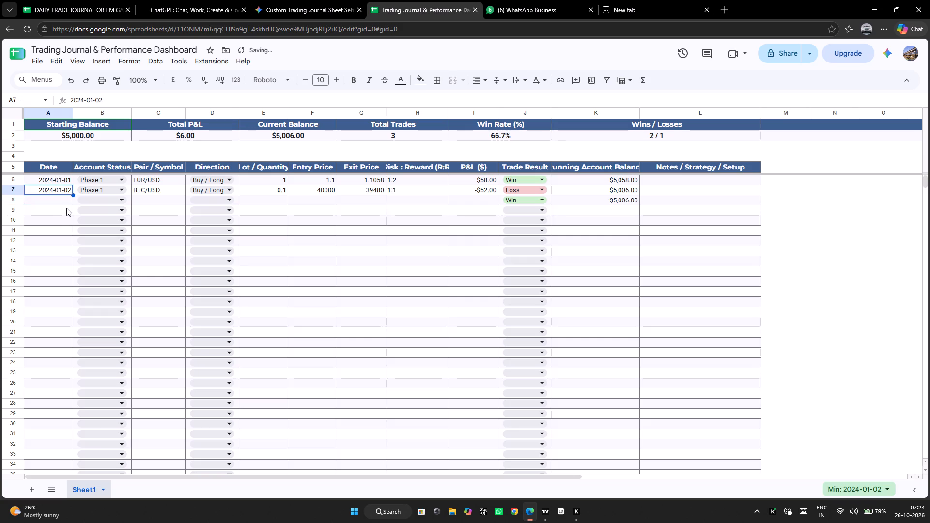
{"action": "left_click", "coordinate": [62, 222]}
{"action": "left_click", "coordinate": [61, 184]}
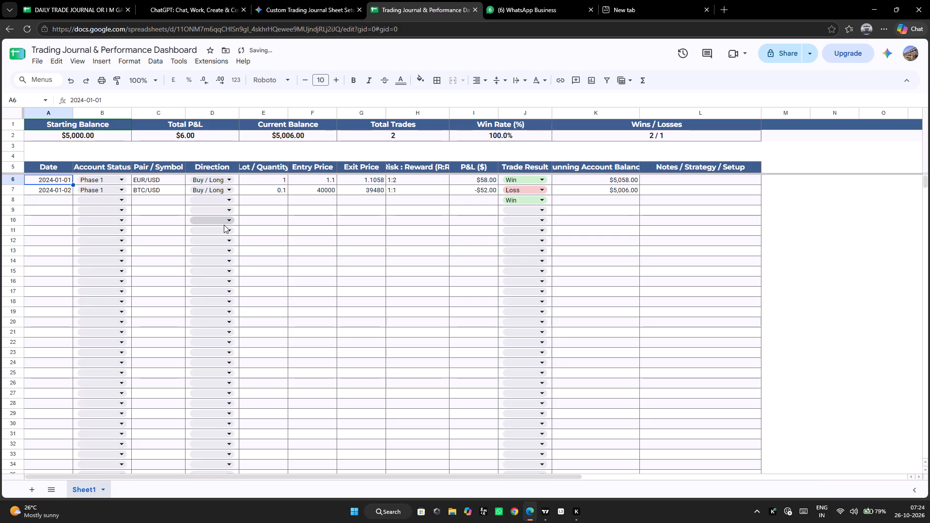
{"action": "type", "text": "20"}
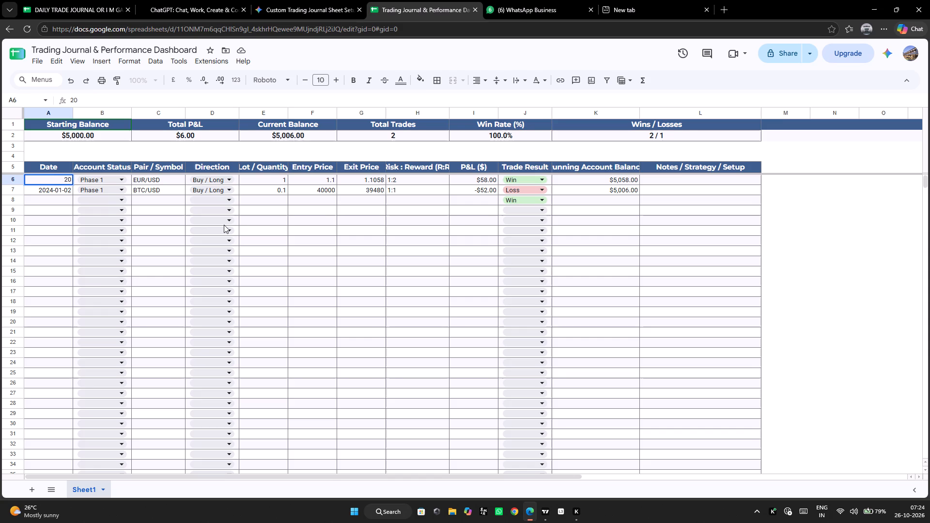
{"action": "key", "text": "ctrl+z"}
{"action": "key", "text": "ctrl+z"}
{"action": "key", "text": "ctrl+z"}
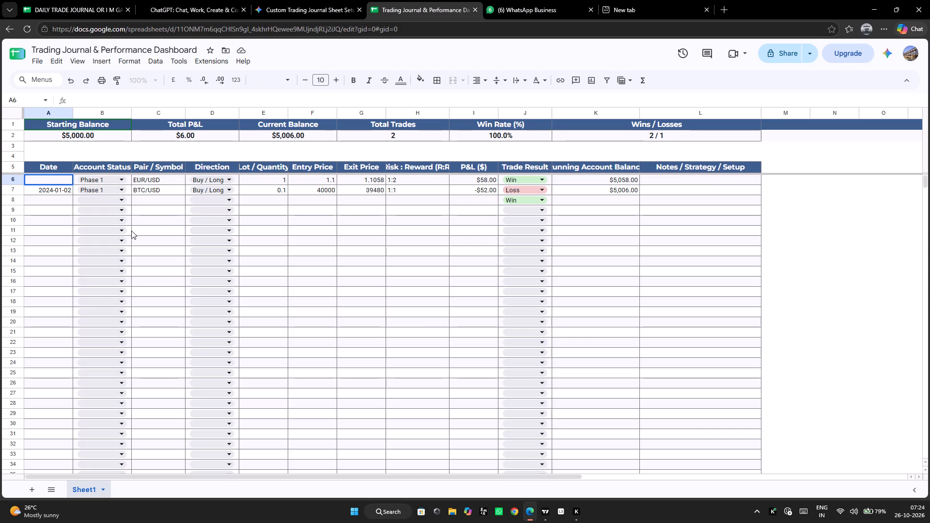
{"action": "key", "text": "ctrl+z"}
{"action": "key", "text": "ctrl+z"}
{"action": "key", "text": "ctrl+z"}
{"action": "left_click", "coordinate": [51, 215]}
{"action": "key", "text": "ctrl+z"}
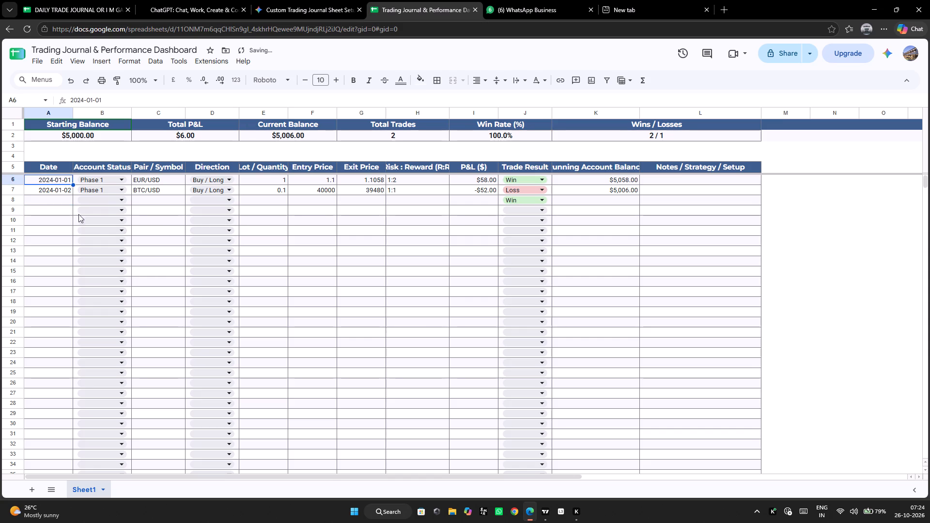
Change the date of the EUR/USD trade in row 6 to 2026-10-26.
{"action": "double_click", "coordinate": [61, 180]}
{"action": "left_click", "coordinate": [55, 177]}
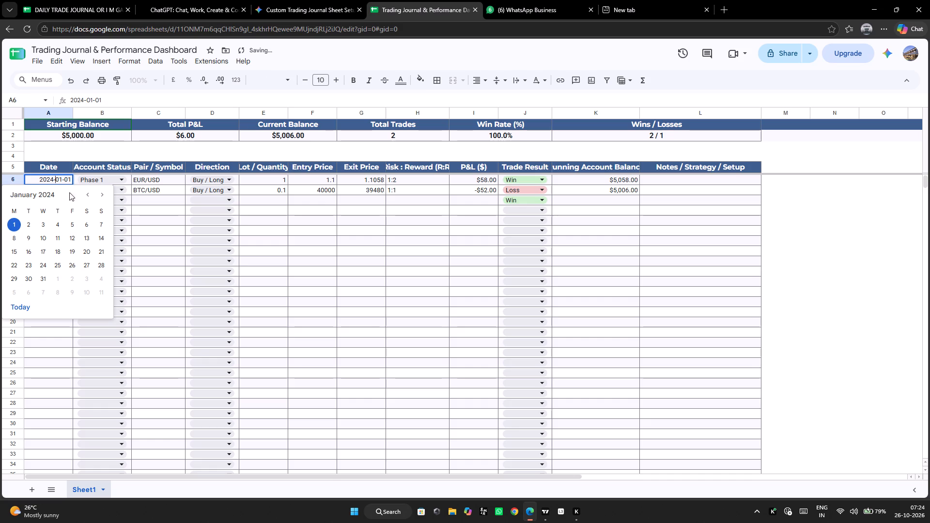
{"action": "left_click", "coordinate": [53, 178]}
{"action": "key", "text": "BackSpace"}
{"action": "key", "text": "6"}
{"action": "key", "text": "Right"}
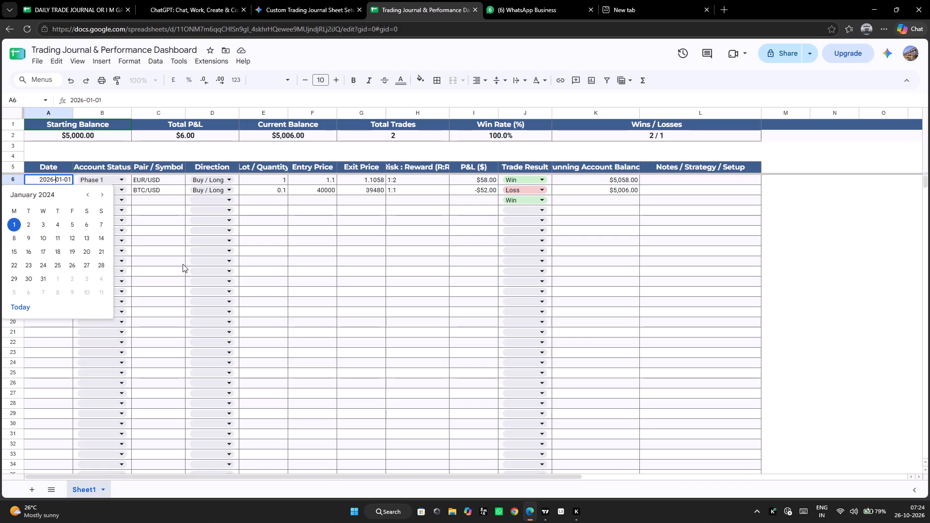
{"action": "key", "text": "Right"}
{"action": "key", "text": "Right"}
{"action": "key", "text": "Right"}
{"action": "key", "text": "Left"}
{"action": "key", "text": "BackSpace"}
{"action": "key", "text": "BackSpace"}
{"action": "type", "text": "10"}
{"action": "key", "text": "Right"}
{"action": "key", "text": "Right"}
{"action": "key", "text": "Right"}
{"action": "key", "text": "BackSpace"}
{"action": "key", "text": "BackSpace"}
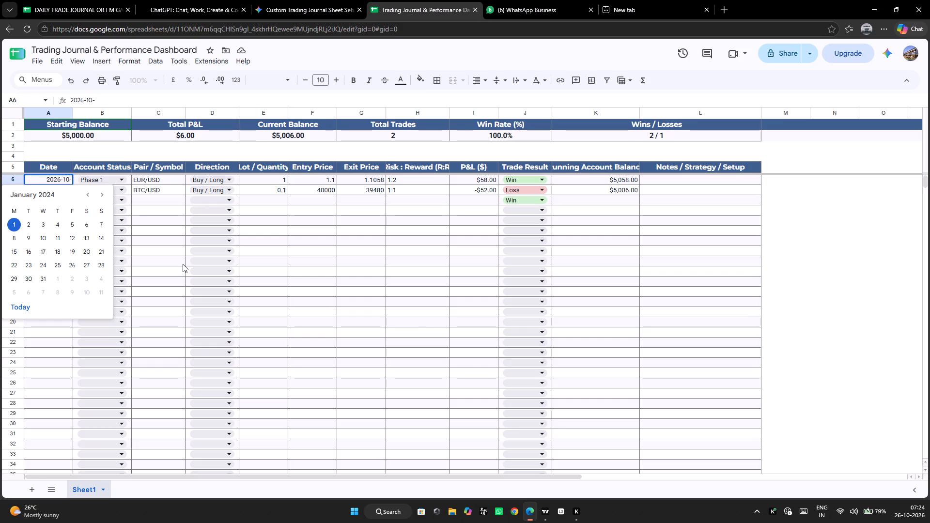
{"action": "type", "text": "26"}
{"action": "key", "text": "Return"}
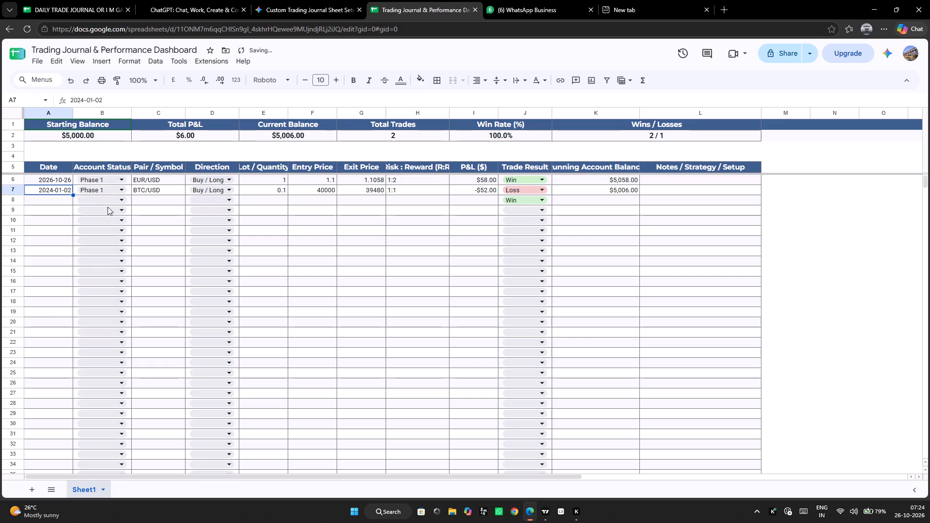
Fill the date from row 6 down to the BTC/USD trade in row 7 as 2026-10-27.
{"action": "left_click", "coordinate": [64, 179]}
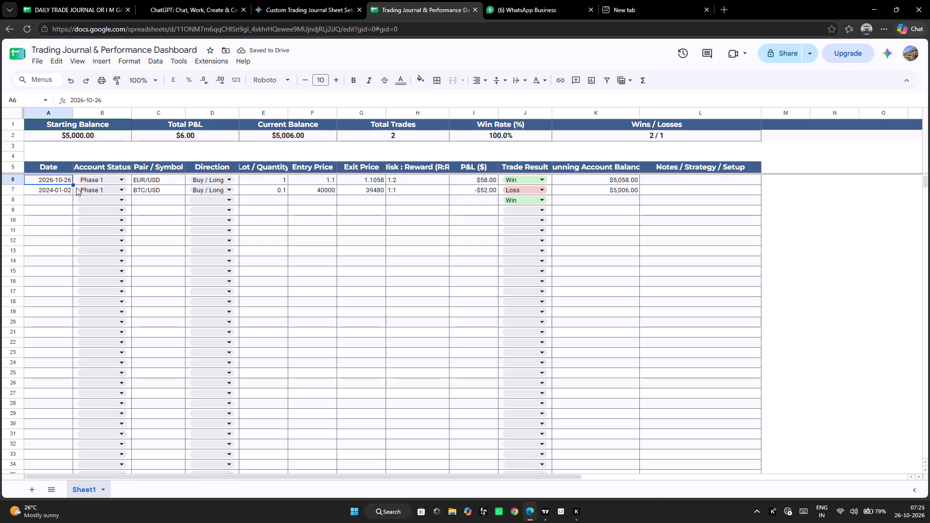
{"action": "left_click_drag", "start_coordinate": [73, 185], "coordinate": [73, 193]}
{"action": "left_click", "coordinate": [54, 241]}
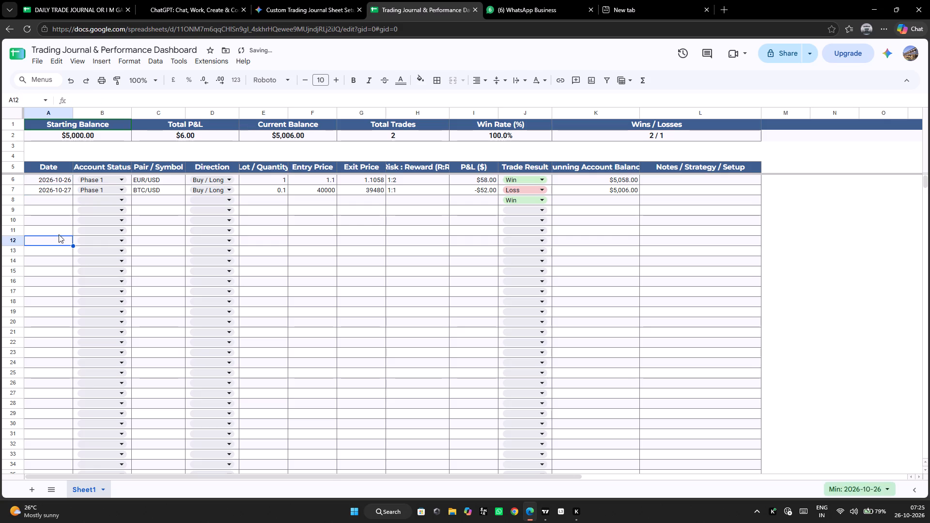
{"action": "left_click", "coordinate": [65, 185]}
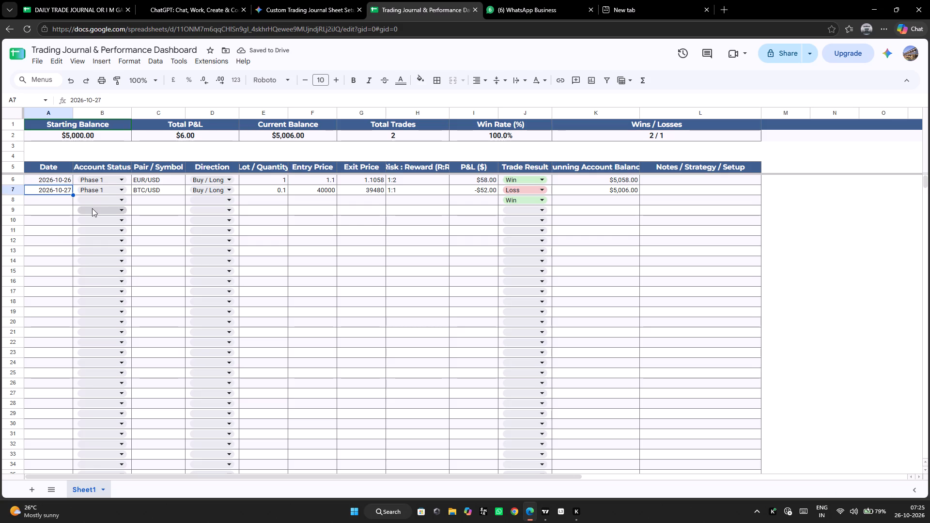
Clear the date of the BTC/USD trade in row 7.
{"action": "key", "text": "BackSpace"}
{"action": "left_click", "coordinate": [64, 220]}
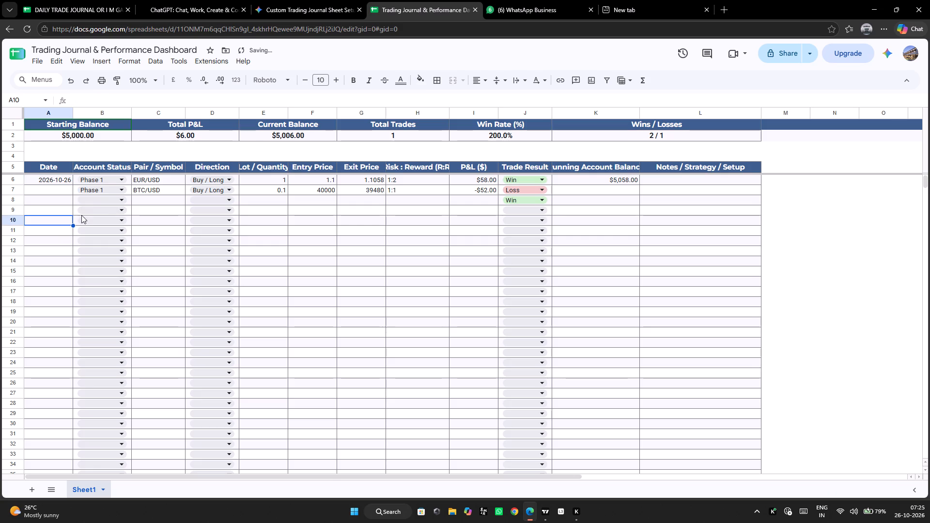
Add a Phase 1 / Funded option to the Account Status drop-down from row 6 and apply it to all matching drop-downs.
{"action": "left_click", "coordinate": [119, 179]}
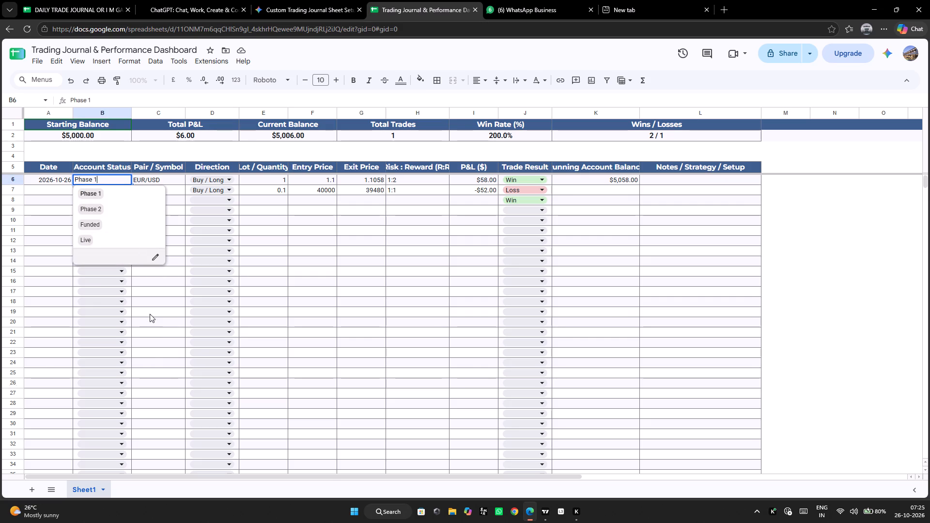
{"action": "left_click", "coordinate": [154, 255]}
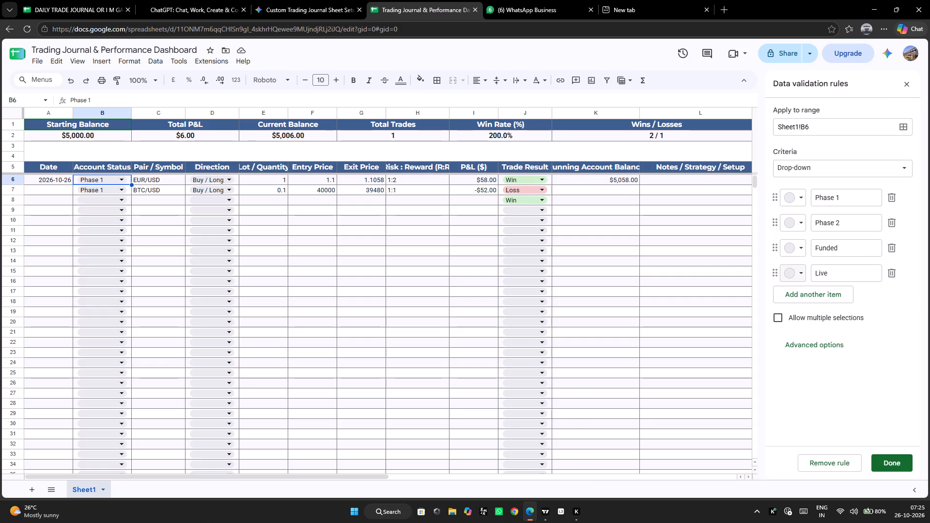
{"action": "left_click", "coordinate": [852, 199]}
{"action": "left_click", "coordinate": [871, 362]}
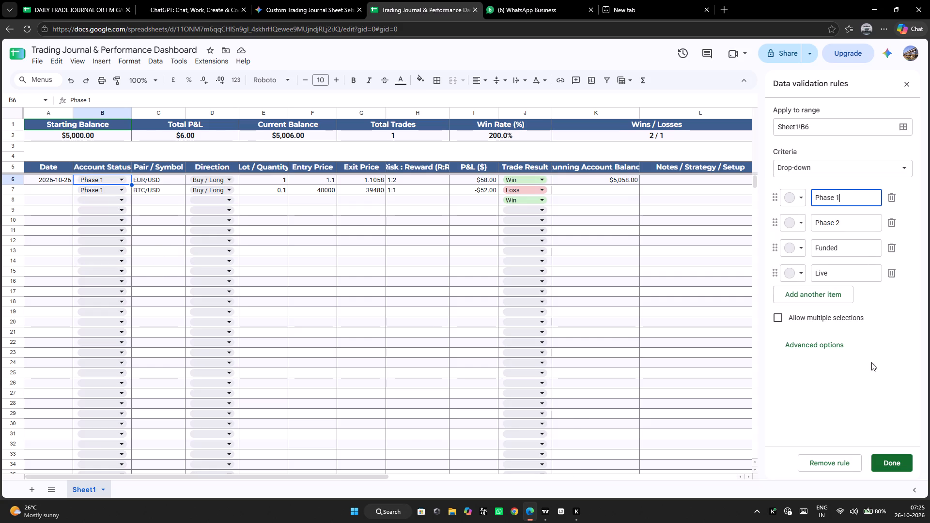
{"action": "left_click", "coordinate": [804, 295]}
{"action": "left_click", "coordinate": [829, 297]}
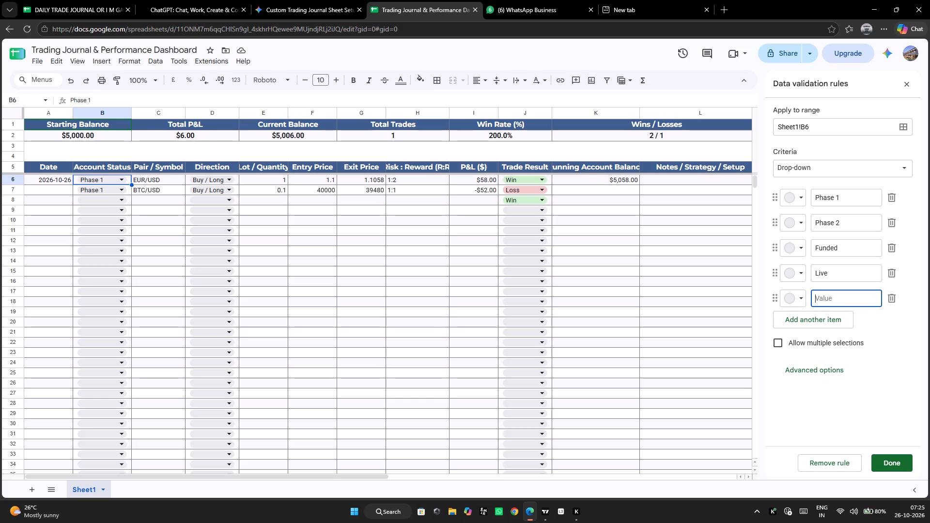
{"action": "type", "text": "Phase"}
{"action": "key", "text": "space"}
{"action": "type", "text": "/"}
{"action": "key", "text": "space"}
{"action": "type", "text": "Funded"}
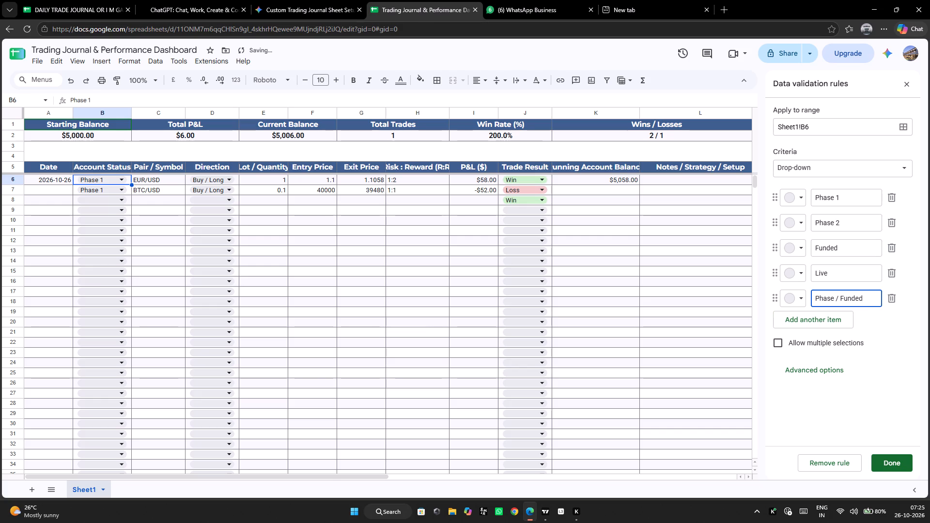
{"action": "left_click", "coordinate": [835, 297]}
{"action": "key", "text": "1"}
{"action": "key", "text": "space"}
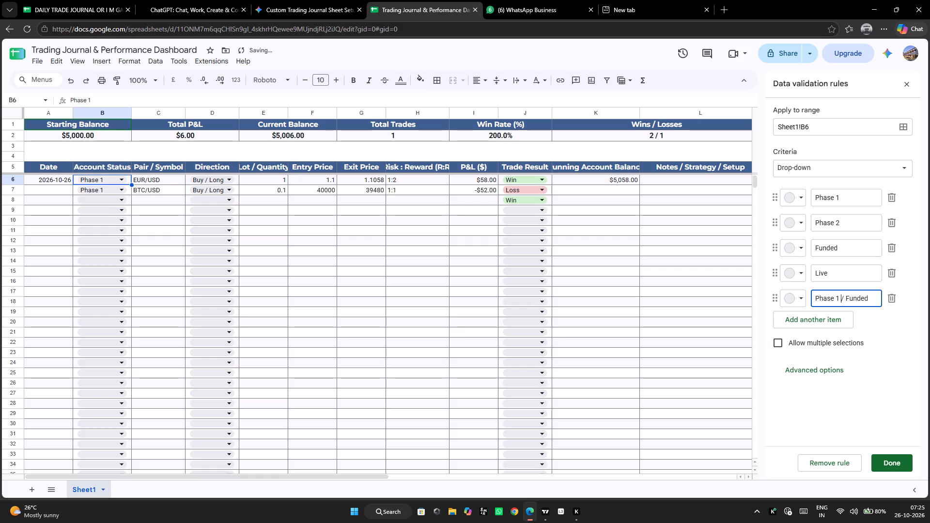
{"action": "left_click", "coordinate": [797, 296]}
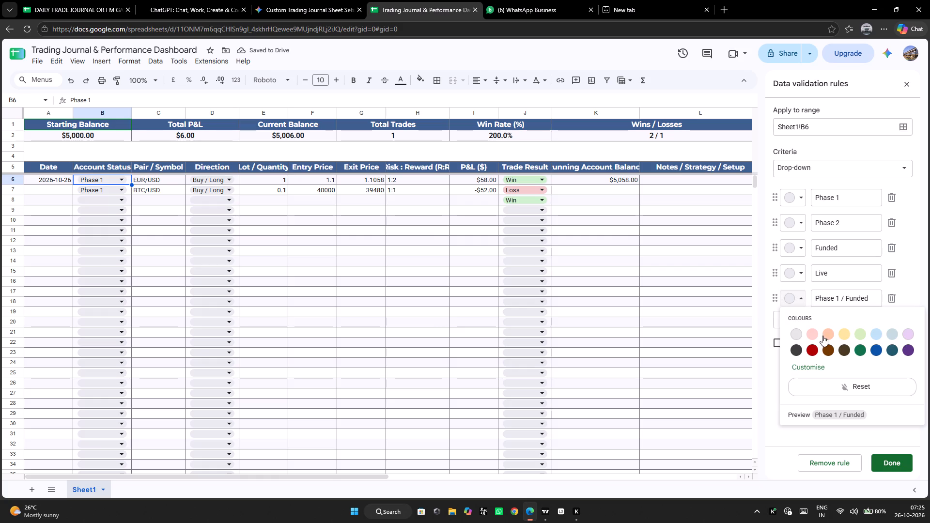
{"action": "left_click", "coordinate": [906, 298]}
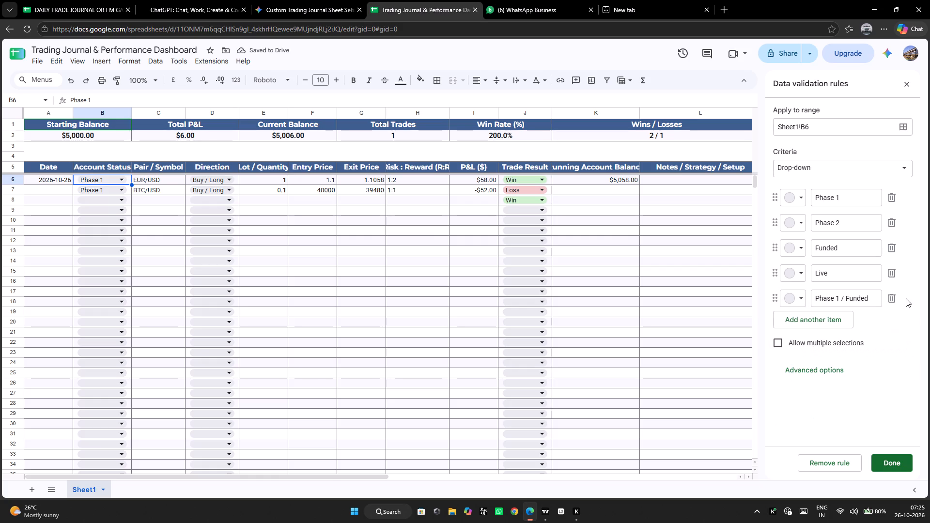
{"action": "left_click", "coordinate": [890, 460]}
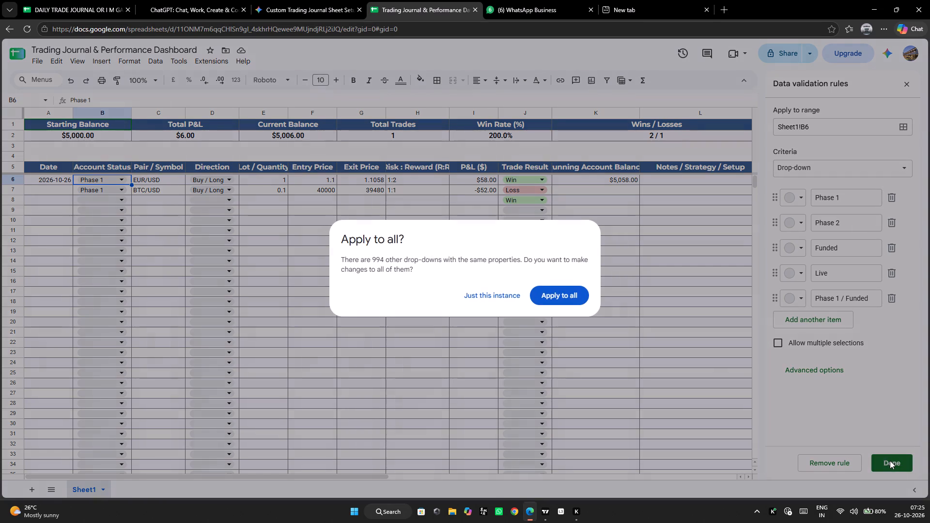
{"action": "left_click", "coordinate": [576, 300]}
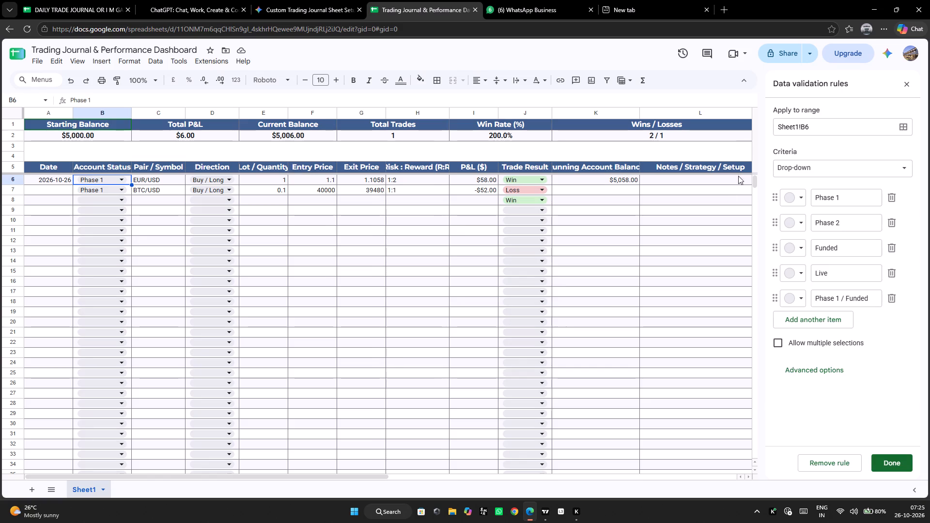
Close the data validation rules and return to the trade log.
{"action": "left_click", "coordinate": [902, 87]}
{"action": "left_click", "coordinate": [185, 280]}
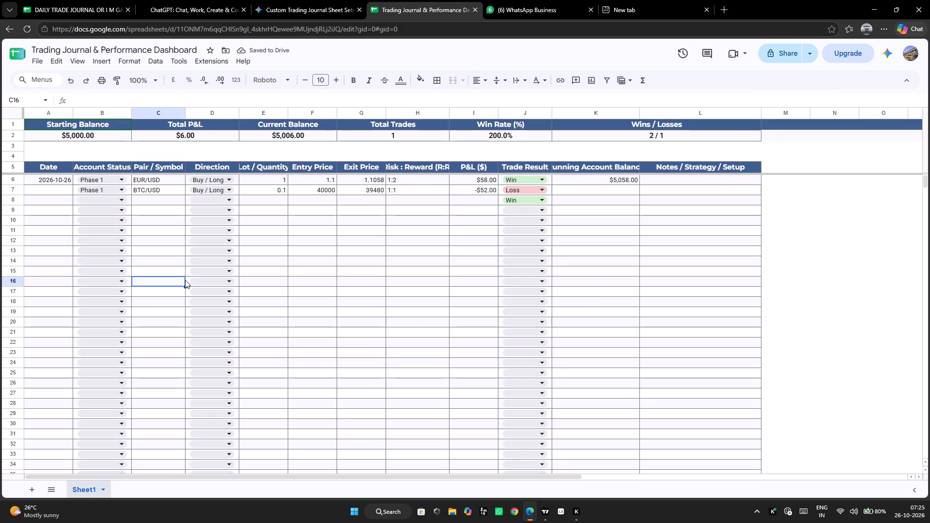
Change the Pair / Symbol of the trade in row 6 to XAU/USD.
{"action": "left_click", "coordinate": [164, 184]}
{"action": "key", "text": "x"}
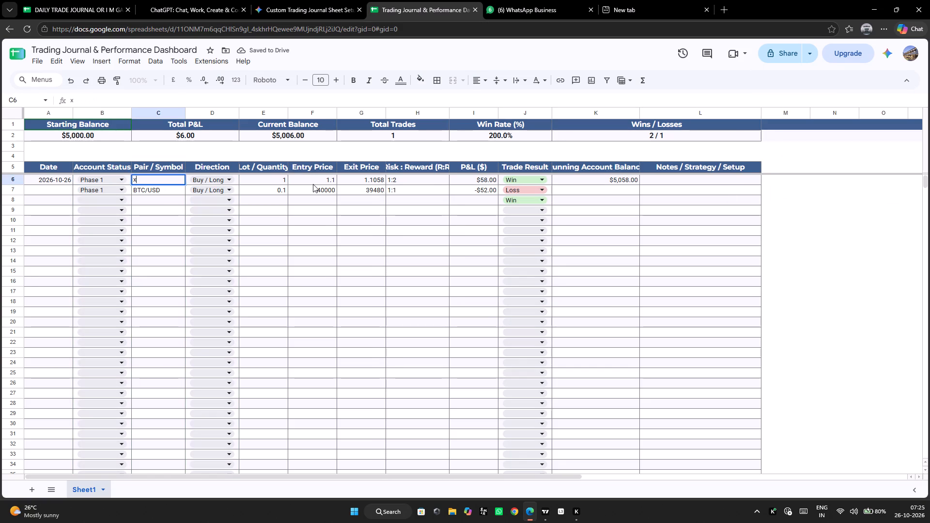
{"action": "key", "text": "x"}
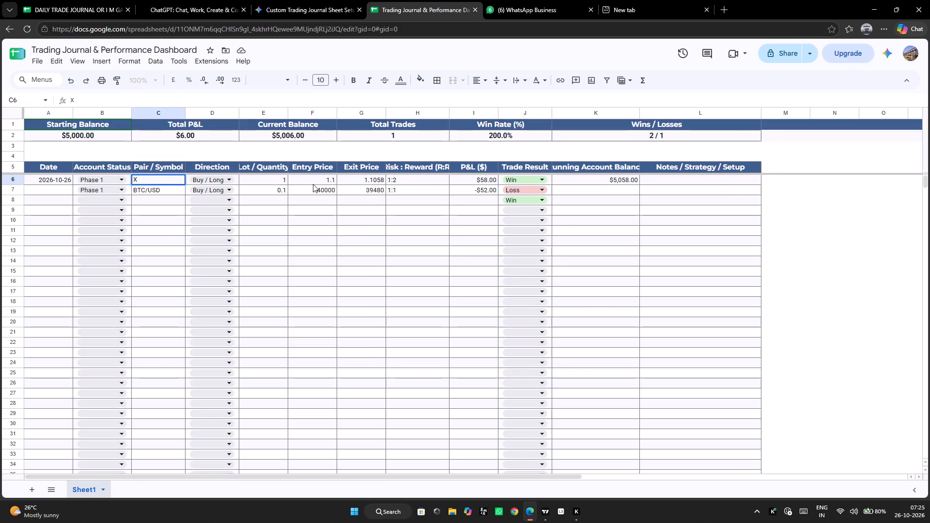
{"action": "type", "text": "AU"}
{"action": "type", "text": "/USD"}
{"action": "left_click", "coordinate": [249, 222]}
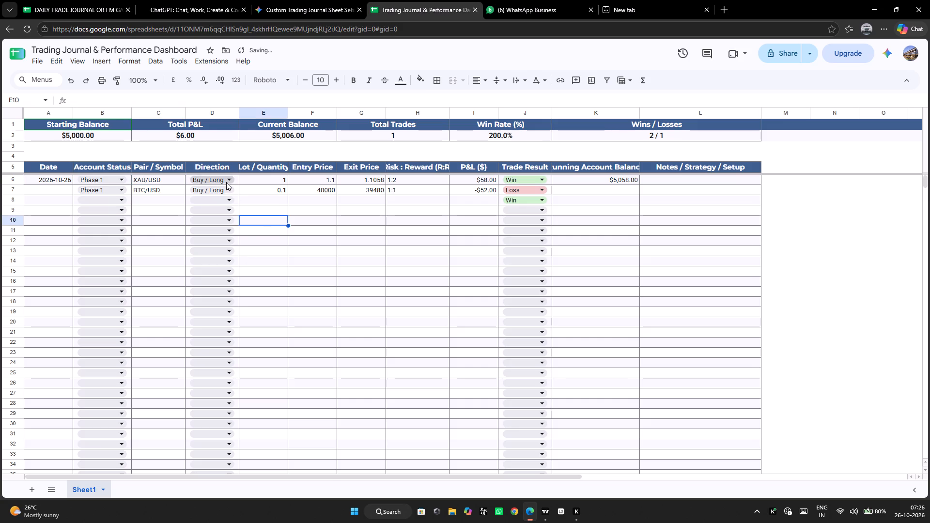
Set the Direction of the XAU/USD trade in row 6 to the Sell option.
{"action": "left_click", "coordinate": [225, 182]}
{"action": "left_click", "coordinate": [223, 203]}
Set the Lot / Quantity of the XAU/USD trade in row 6 to 0.4.
{"action": "left_click", "coordinate": [274, 175]}
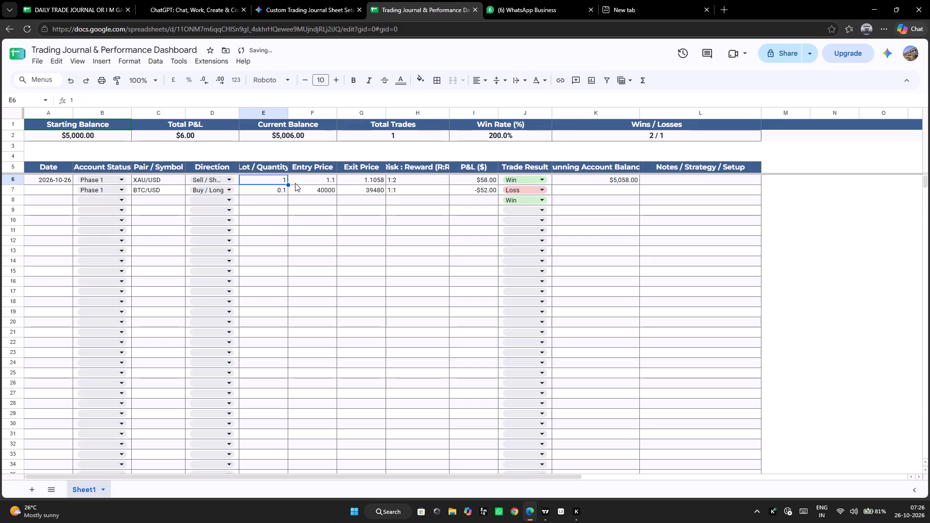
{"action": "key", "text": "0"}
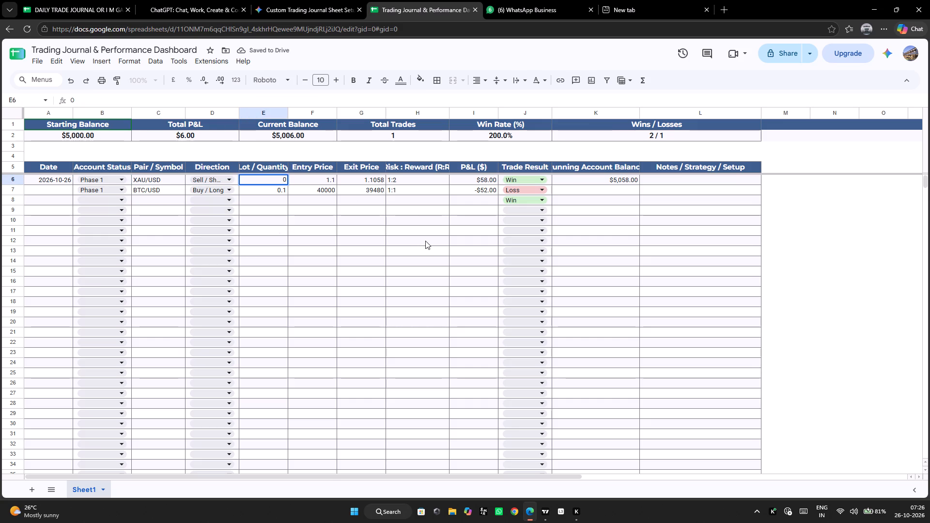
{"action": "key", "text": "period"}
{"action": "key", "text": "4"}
{"action": "left_click", "coordinate": [395, 246]}
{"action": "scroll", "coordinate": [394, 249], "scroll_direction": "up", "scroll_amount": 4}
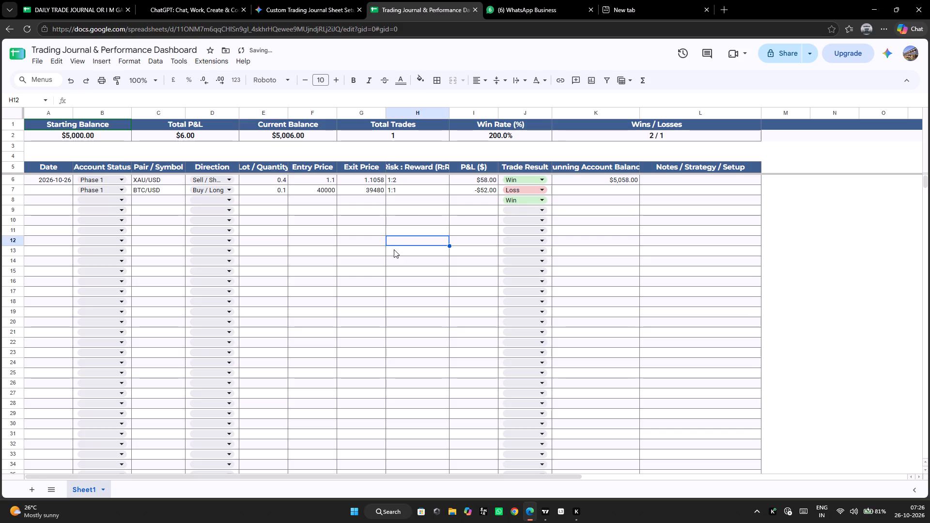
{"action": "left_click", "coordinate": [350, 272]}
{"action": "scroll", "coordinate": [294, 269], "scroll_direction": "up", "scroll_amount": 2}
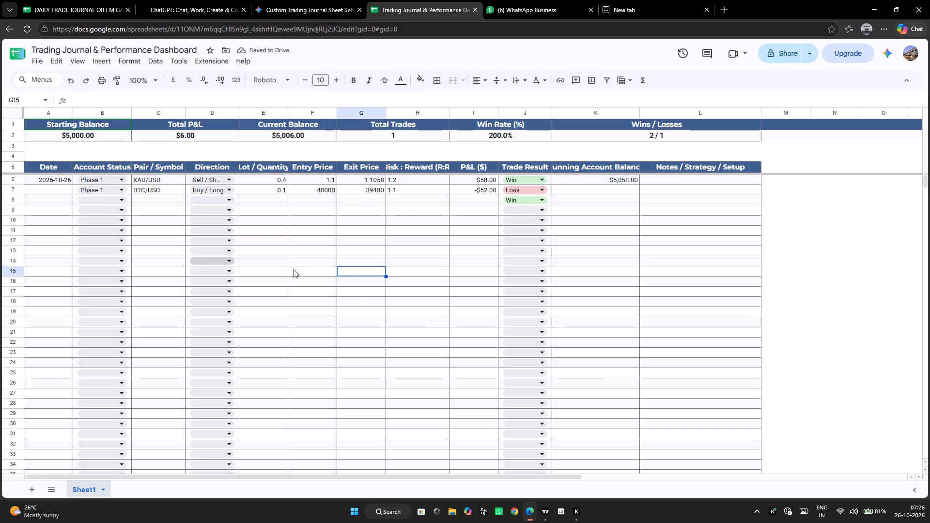
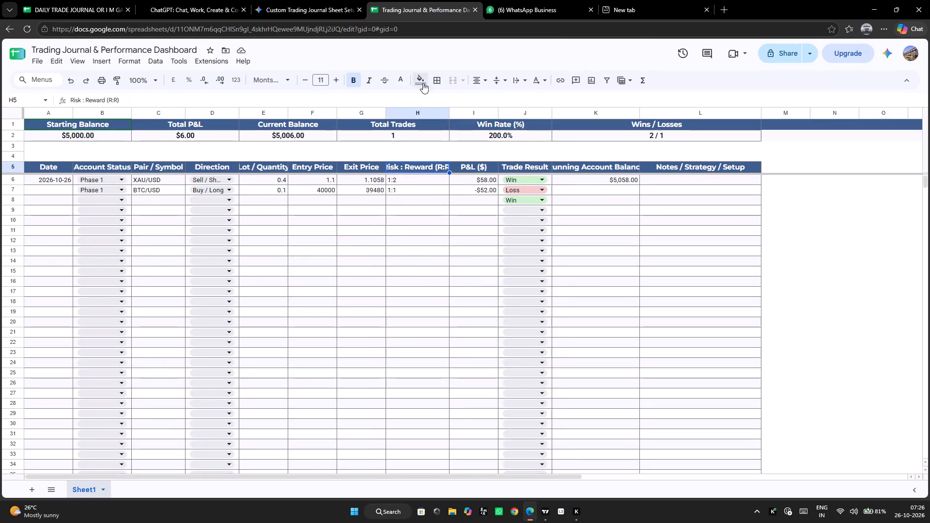
Open the horizontal alignment options for the Risk : Reward (R:R) header cell in row 5.
{"action": "left_click", "coordinate": [479, 83]}
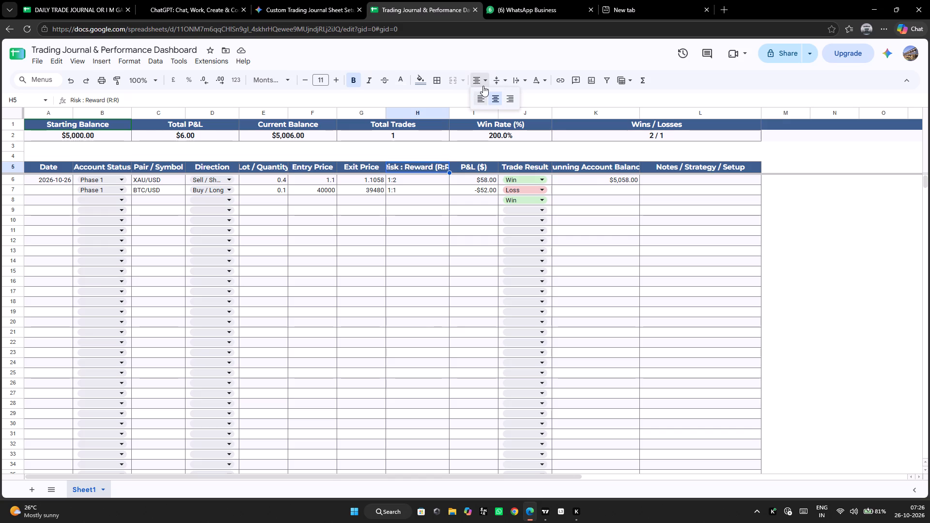
Left-align the Risk : Reward (R:R) header in row 5.
{"action": "left_click", "coordinate": [476, 97]}
{"action": "left_click", "coordinate": [411, 294]}
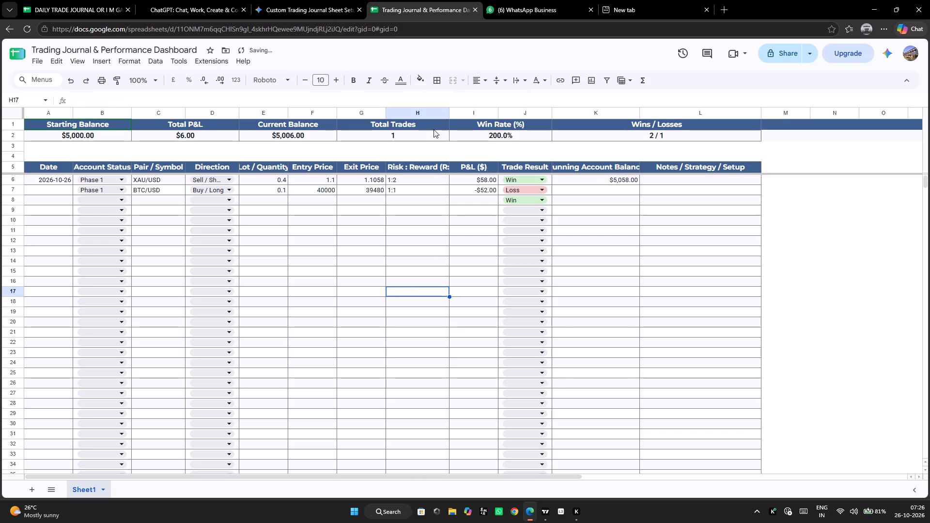
Widen column H so the full Risk : Reward (R:R) header fits.
{"action": "left_click", "coordinate": [426, 165]}
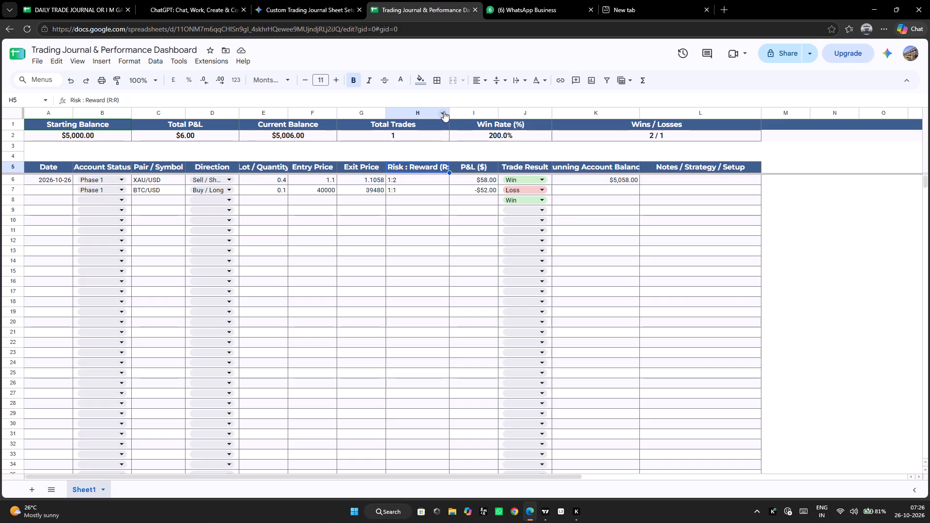
{"action": "left_click", "coordinate": [423, 113]}
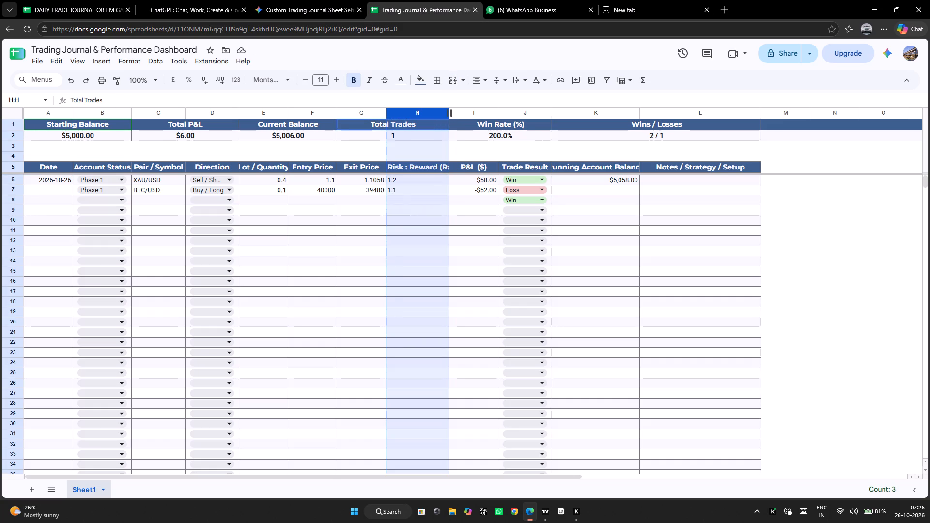
{"action": "left_click_drag", "start_coordinate": [450, 111], "coordinate": [462, 115]}
{"action": "left_click", "coordinate": [429, 226]}
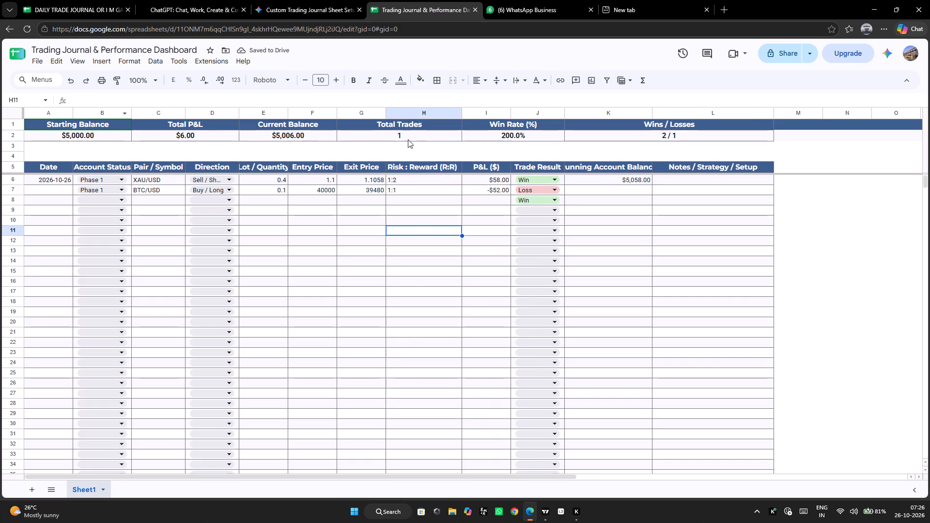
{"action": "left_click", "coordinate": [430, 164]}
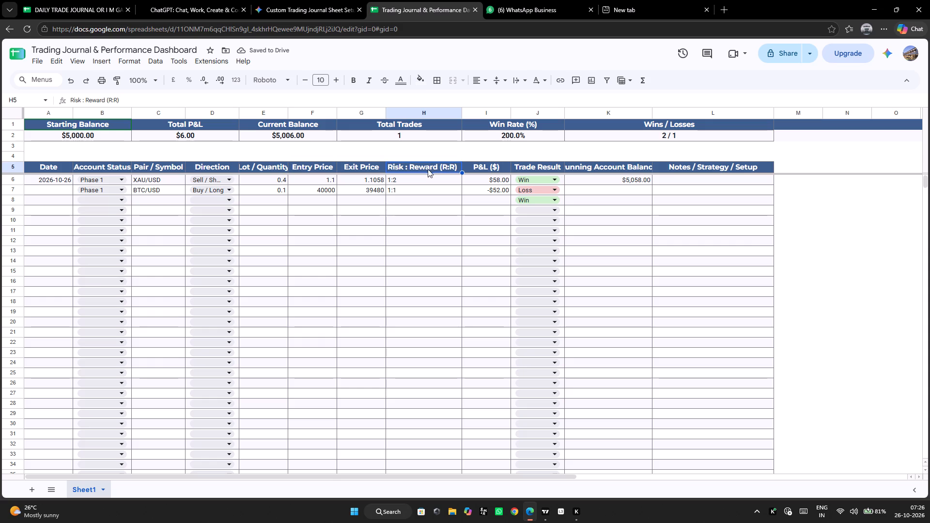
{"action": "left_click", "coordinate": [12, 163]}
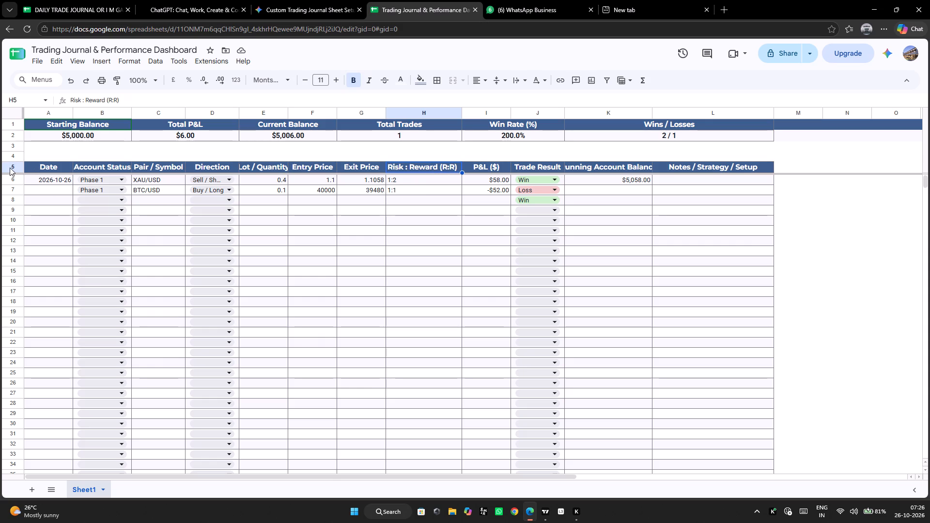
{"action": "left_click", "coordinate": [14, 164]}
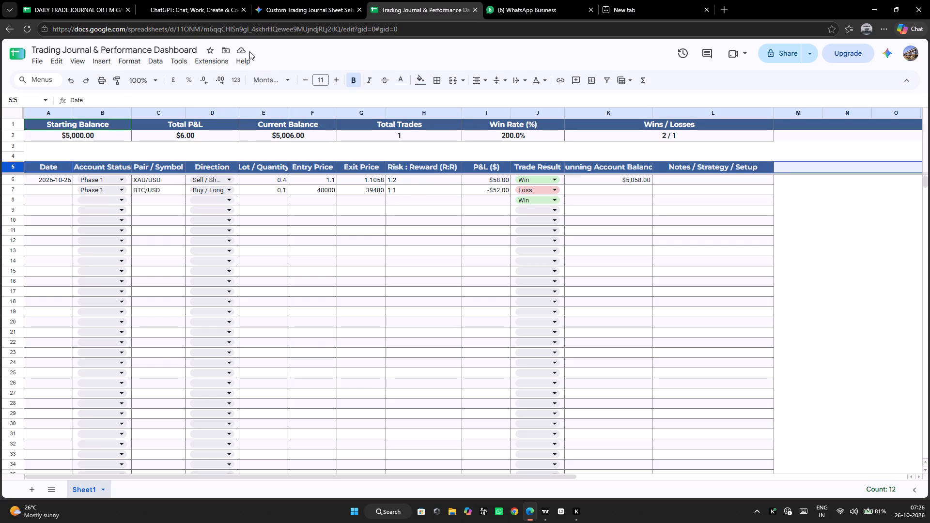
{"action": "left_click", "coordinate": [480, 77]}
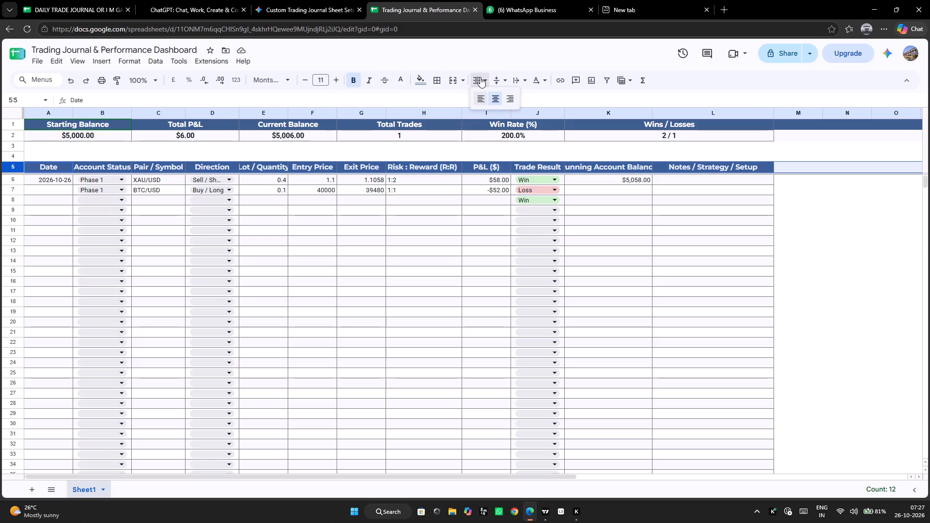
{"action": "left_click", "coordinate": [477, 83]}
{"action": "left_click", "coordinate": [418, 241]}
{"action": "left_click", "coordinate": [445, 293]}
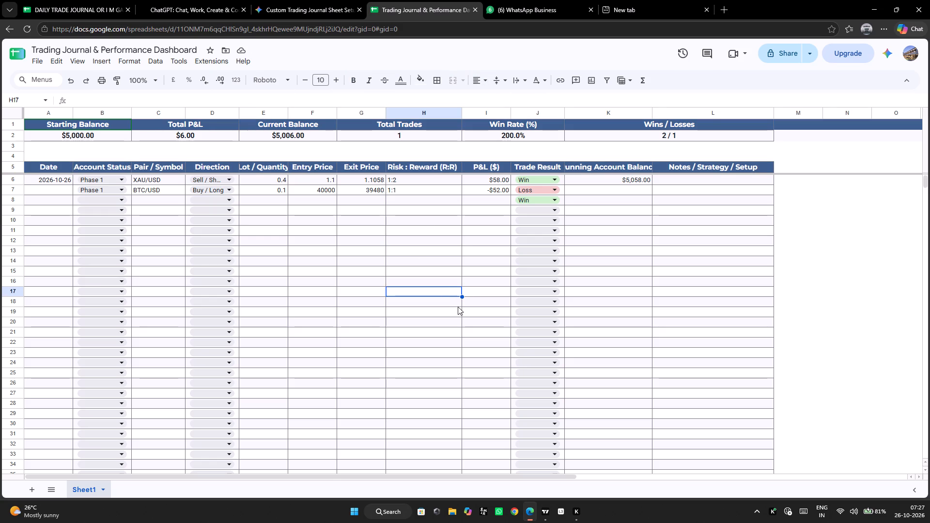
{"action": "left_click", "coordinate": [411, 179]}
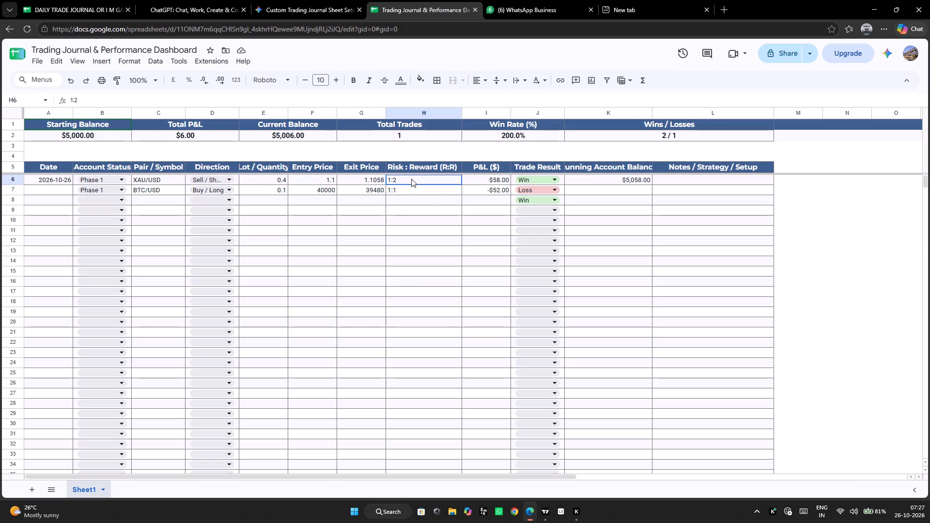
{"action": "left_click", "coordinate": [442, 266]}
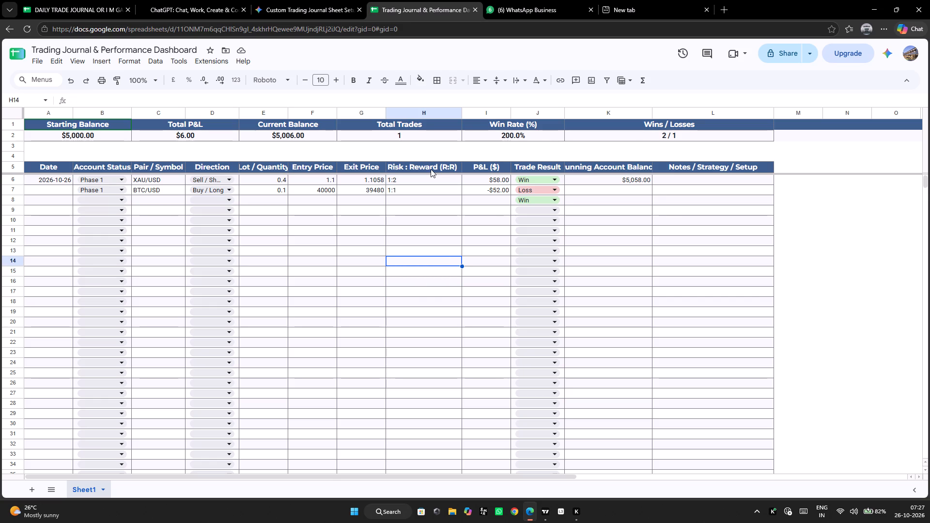
Change the date of the XAU/USD trade in row 6 to 2026-10-24.
{"action": "left_click", "coordinate": [59, 184]}
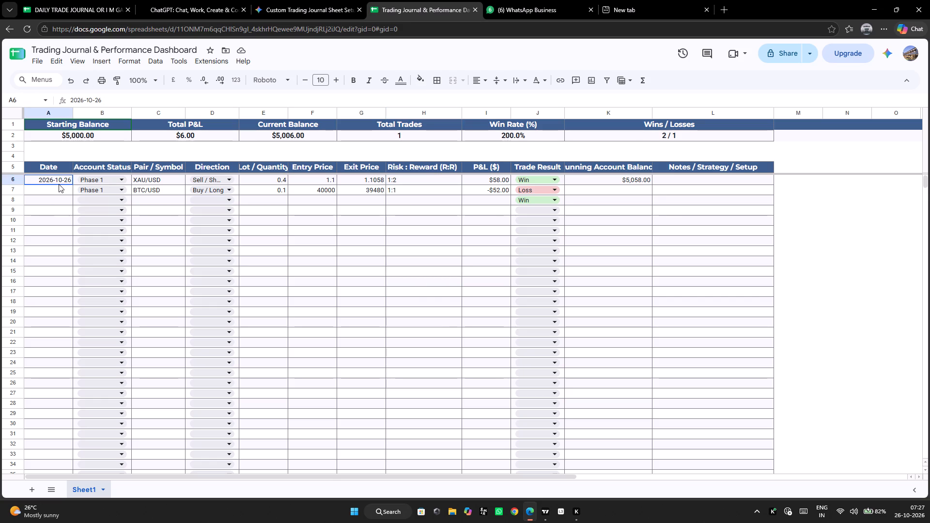
{"action": "left_click", "coordinate": [70, 178]}
{"action": "double_click", "coordinate": [70, 178]}
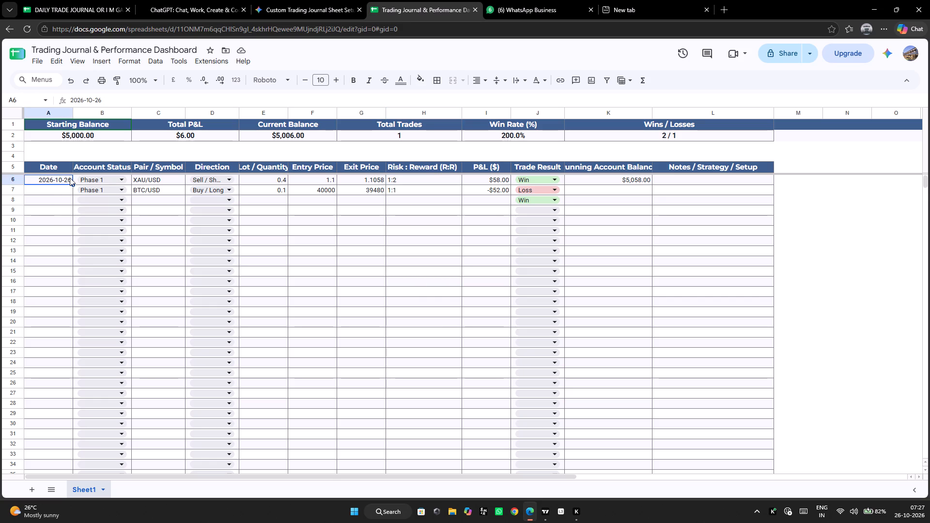
{"action": "double_click", "coordinate": [66, 178]}
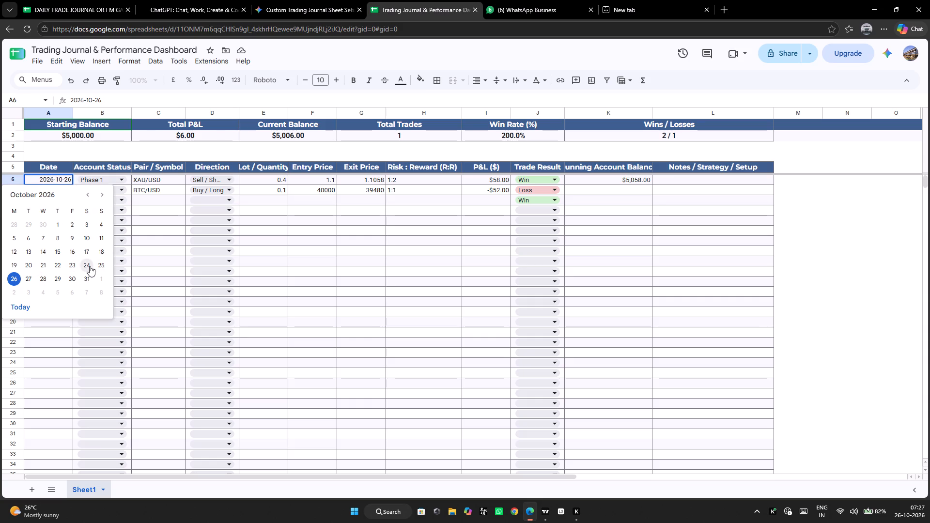
{"action": "left_click", "coordinate": [90, 266]}
{"action": "left_click", "coordinate": [41, 232]}
{"action": "left_click", "coordinate": [161, 180]}
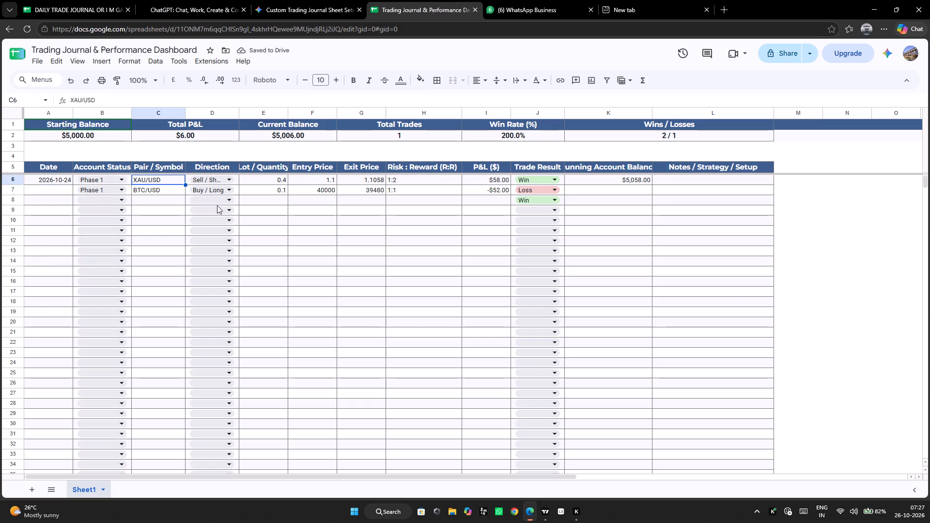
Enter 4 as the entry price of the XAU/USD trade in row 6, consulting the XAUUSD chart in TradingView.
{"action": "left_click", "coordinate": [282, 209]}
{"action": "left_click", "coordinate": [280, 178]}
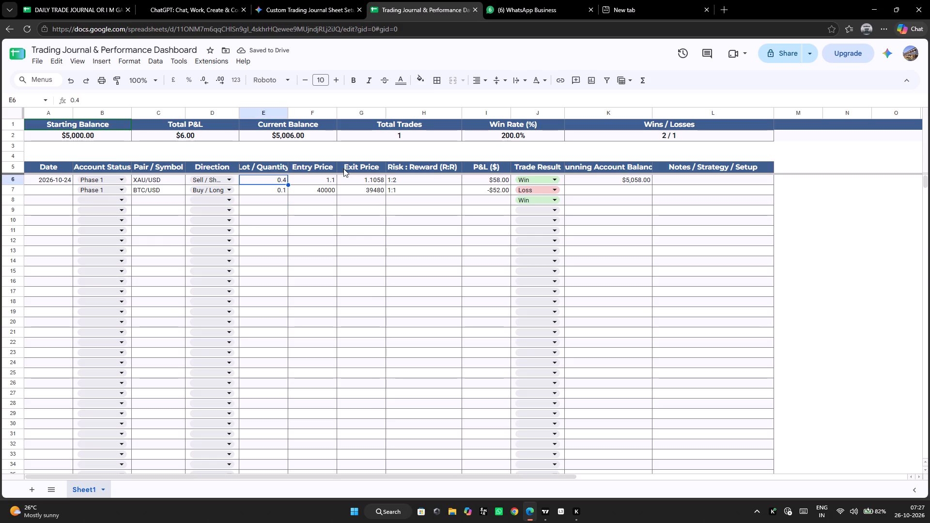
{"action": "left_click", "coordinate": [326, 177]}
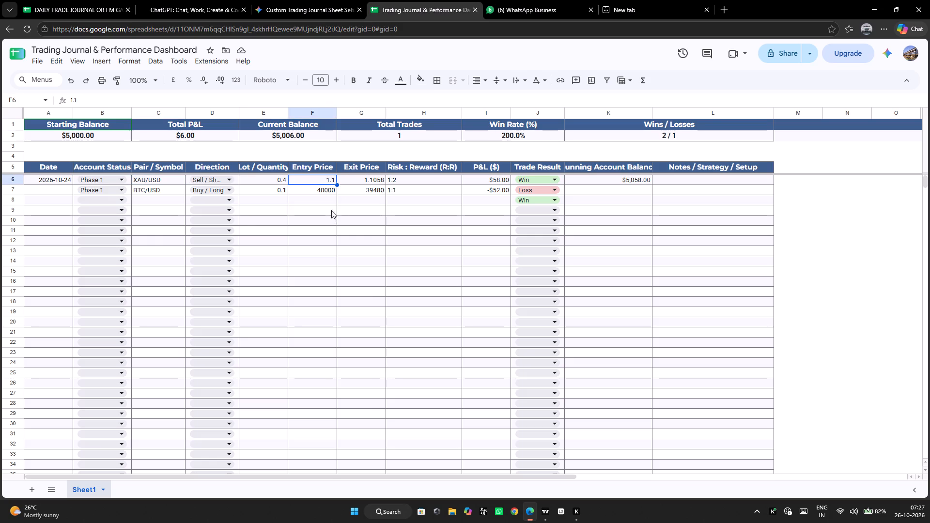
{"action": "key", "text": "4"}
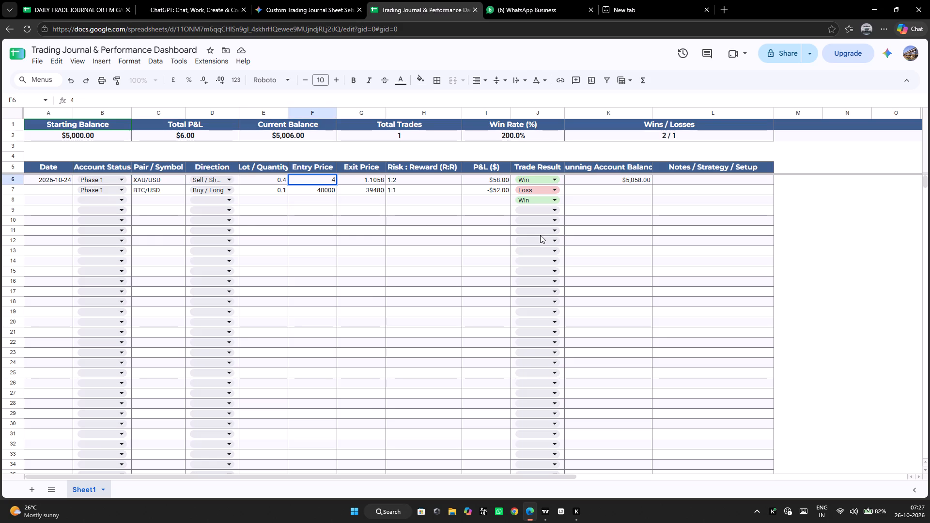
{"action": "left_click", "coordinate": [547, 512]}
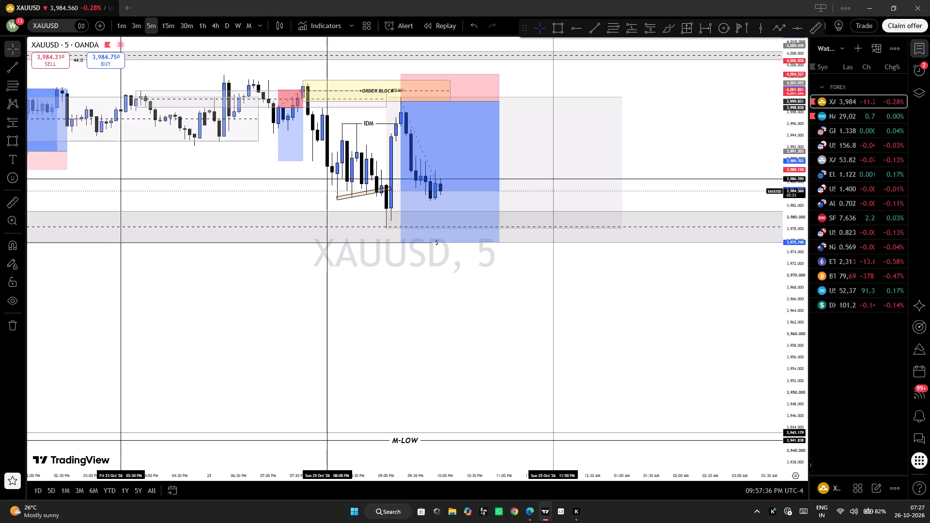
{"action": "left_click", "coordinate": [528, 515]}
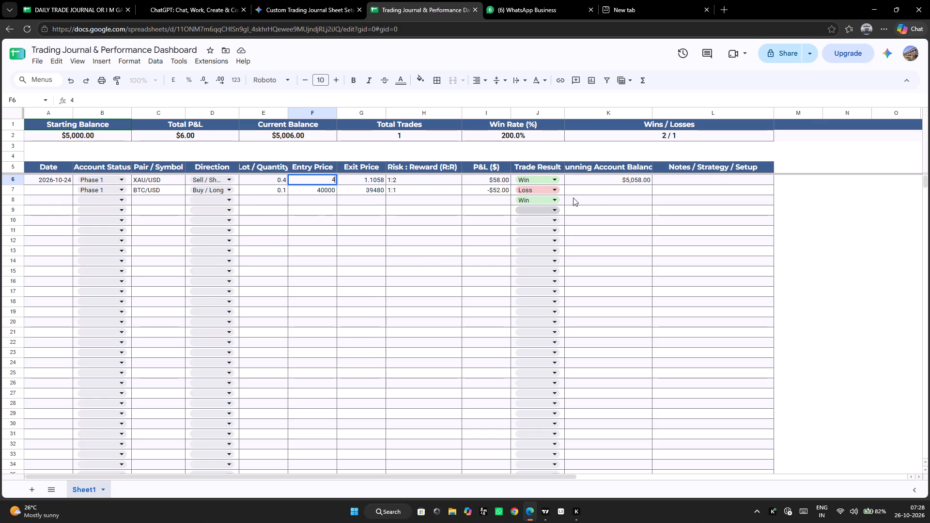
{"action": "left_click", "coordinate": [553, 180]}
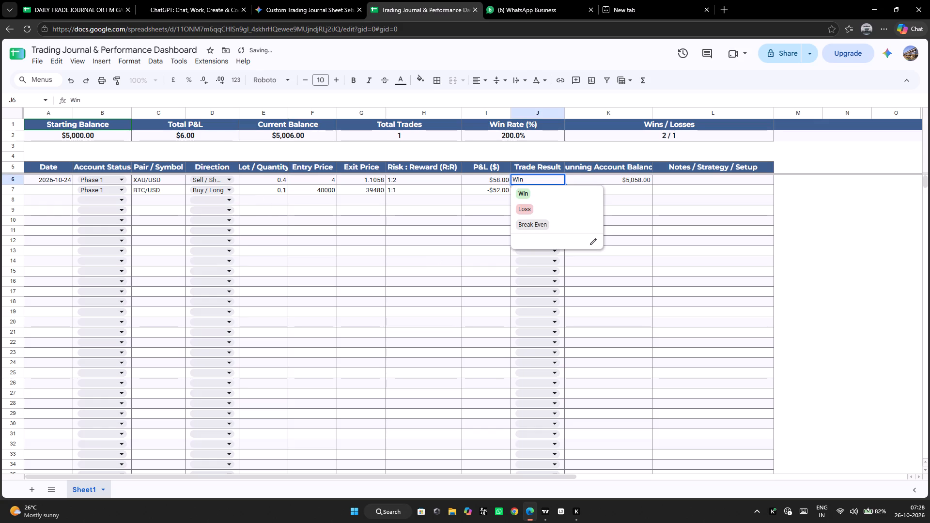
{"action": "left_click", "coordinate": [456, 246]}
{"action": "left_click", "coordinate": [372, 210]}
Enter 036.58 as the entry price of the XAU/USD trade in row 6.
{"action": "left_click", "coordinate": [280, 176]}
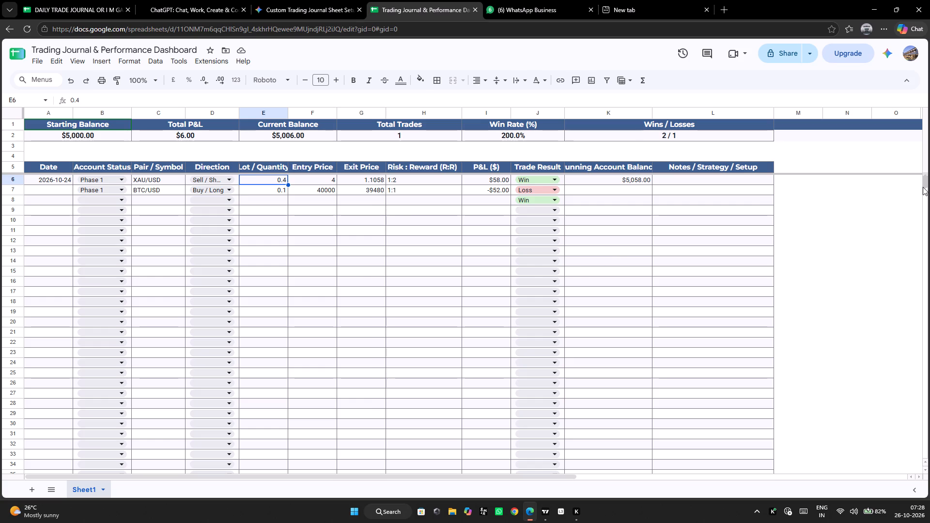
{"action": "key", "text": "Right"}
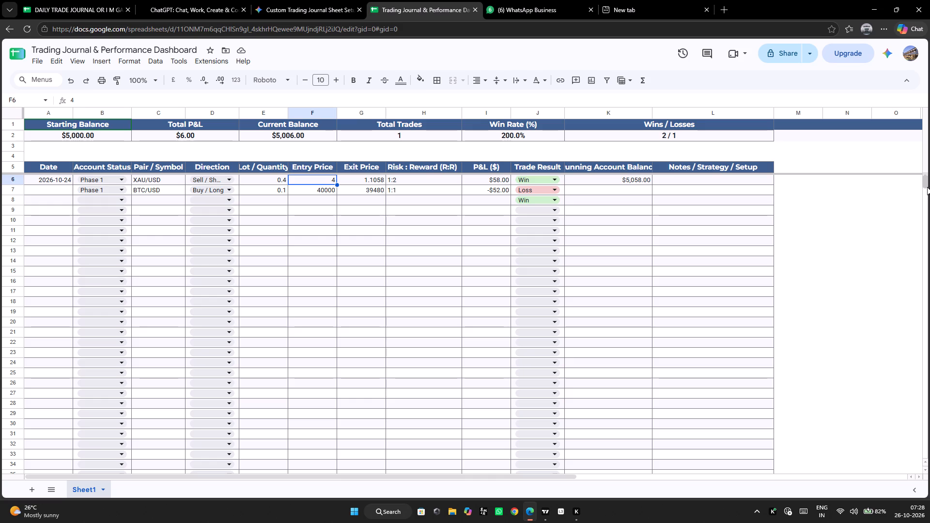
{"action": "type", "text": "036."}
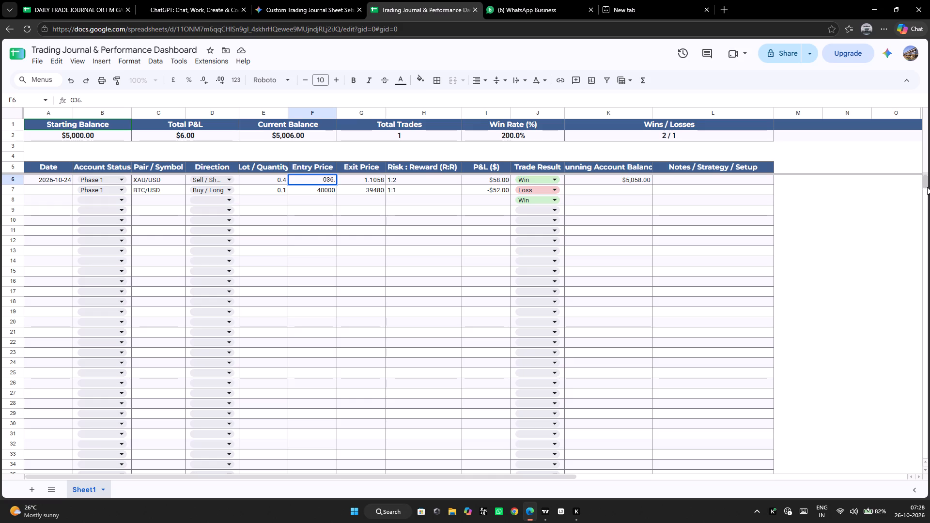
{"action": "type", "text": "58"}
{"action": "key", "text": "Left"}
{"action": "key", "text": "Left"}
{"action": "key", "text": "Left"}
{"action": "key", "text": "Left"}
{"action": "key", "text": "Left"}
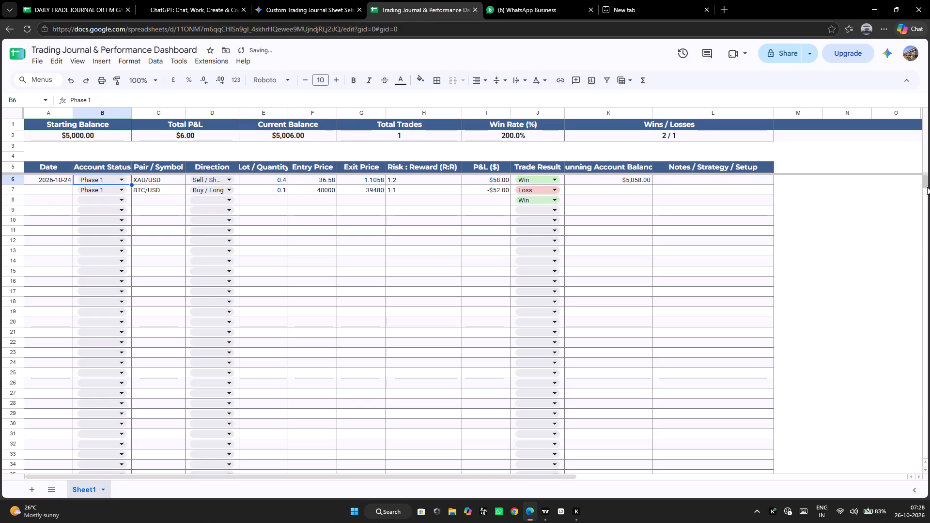
Set the entry price of the XAU/USD trade in row 6 to 4036.58.
{"action": "key", "text": "Right"}
{"action": "key", "text": "Right"}
{"action": "key", "text": "Right"}
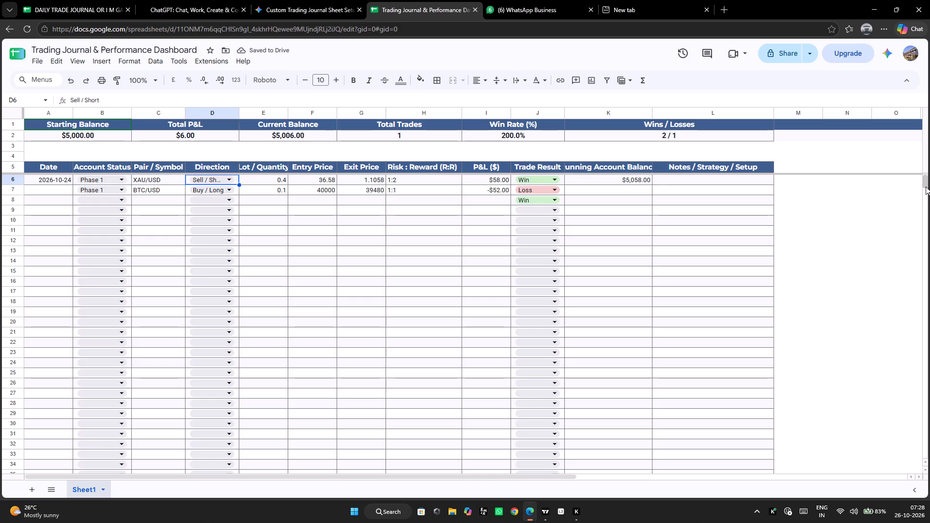
{"action": "key", "text": "Right"}
{"action": "key", "text": "Right"}
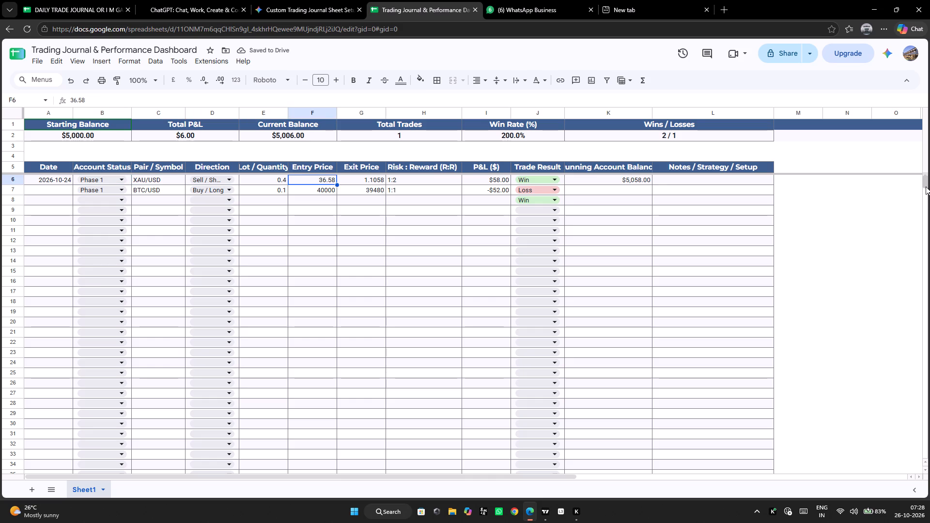
{"action": "key", "text": "4"}
{"action": "type", "text": "036."}
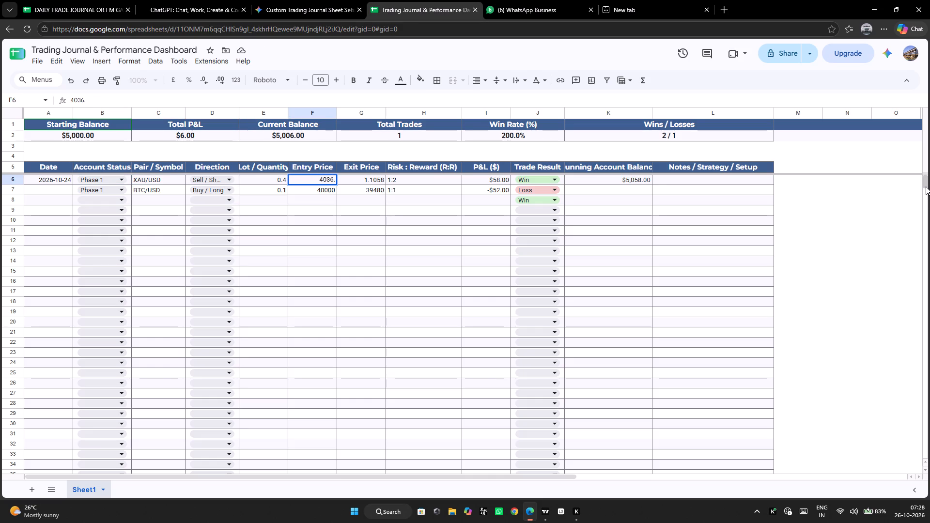
{"action": "type", "text": "58"}
{"action": "key", "text": "Return"}
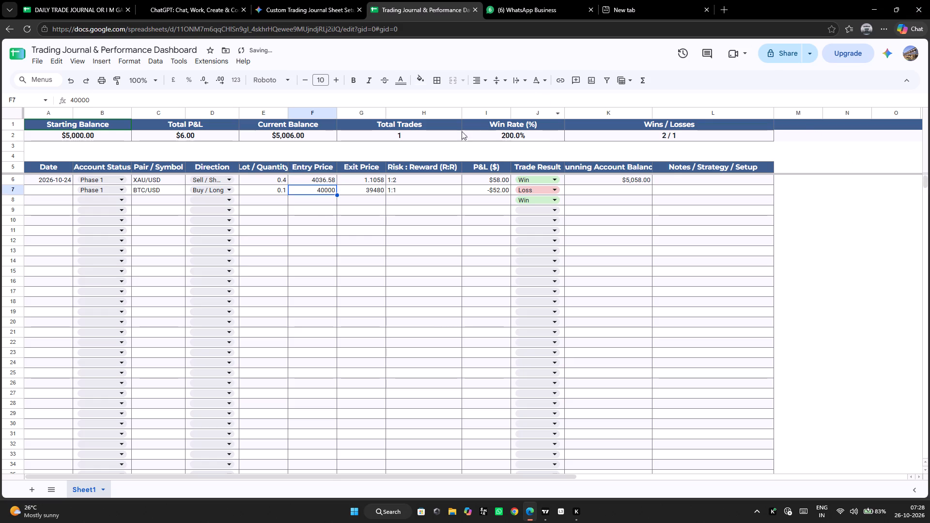
Set the exit price of the XAU/USD trade in row 6 to 4037.01.
{"action": "double_click", "coordinate": [357, 179]}
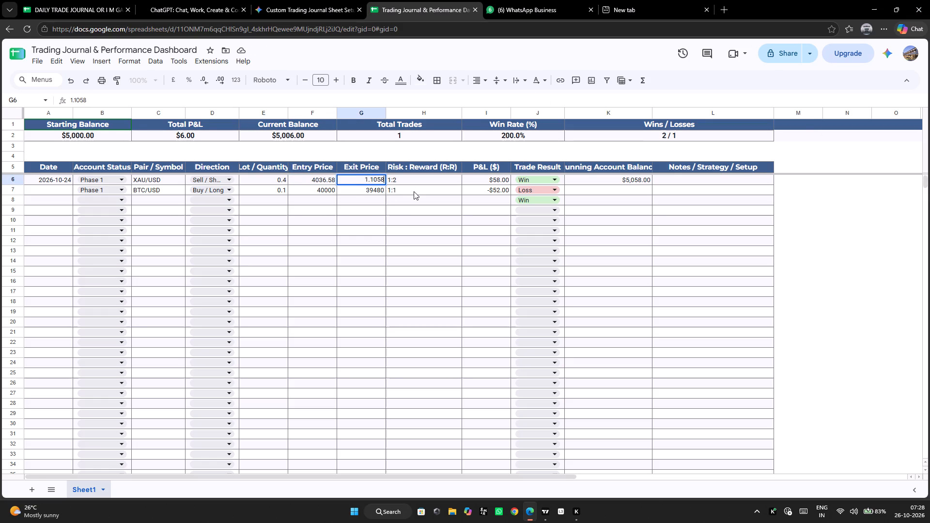
{"action": "key", "text": "BackSpace"}
{"action": "key", "text": "BackSpace"}
{"action": "key", "text": "BackSpace"}
{"action": "key", "text": "BackSpace"}
{"action": "key", "text": "BackSpace"}
{"action": "key", "text": "BackSpace"}
{"action": "key", "text": "BackSpace"}
{"action": "key", "text": "BackSpace"}
{"action": "key", "text": "BackSpace"}
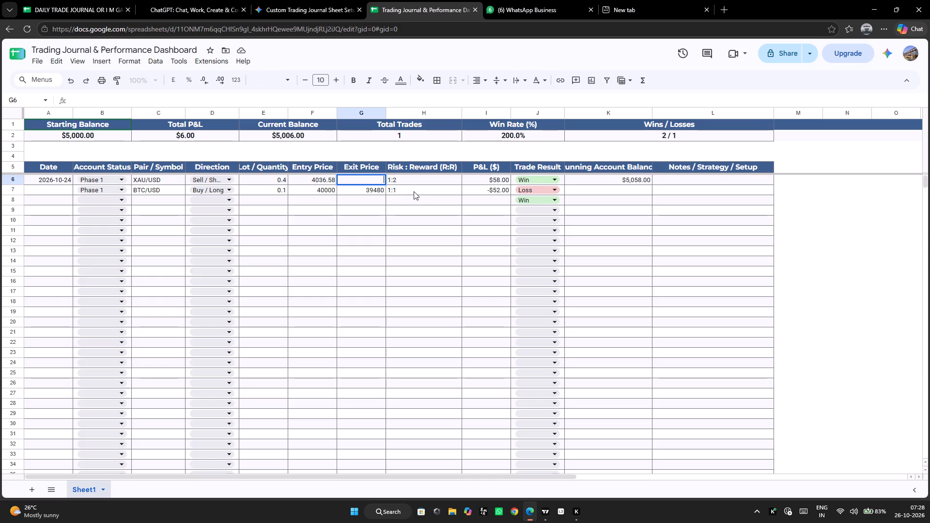
{"action": "type", "text": "4037."}
{"action": "key", "text": "BackSpace"}
{"action": "key", "text": "BackSpace"}
{"action": "key", "text": "BackSpace"}
{"action": "key", "text": "BackSpace"}
{"action": "key", "text": "period"}
{"action": "type", "text": "01"}
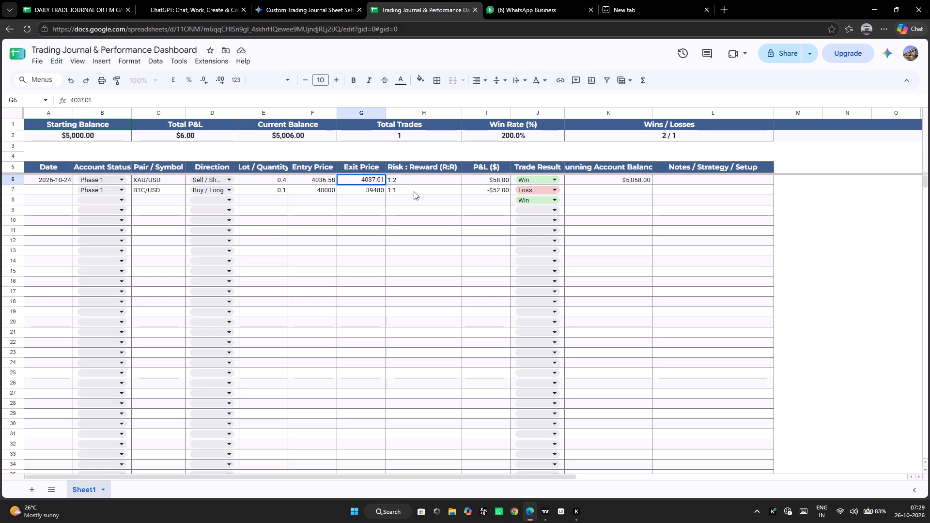
{"action": "key", "text": "Right"}
{"action": "key", "text": "Return"}
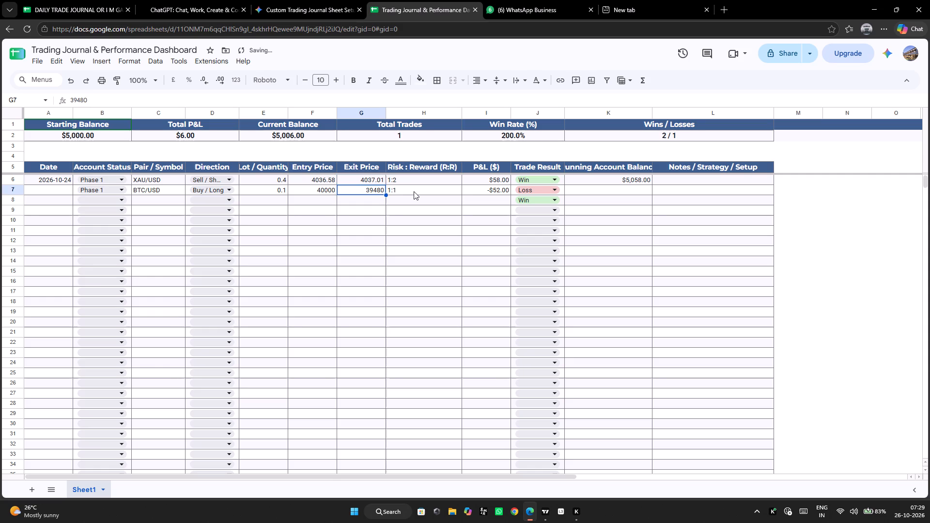
Set the P&L of the XAU/USD trade in row 6 to 1.72.
{"action": "key", "text": "Right"}
{"action": "key", "text": "Up"}
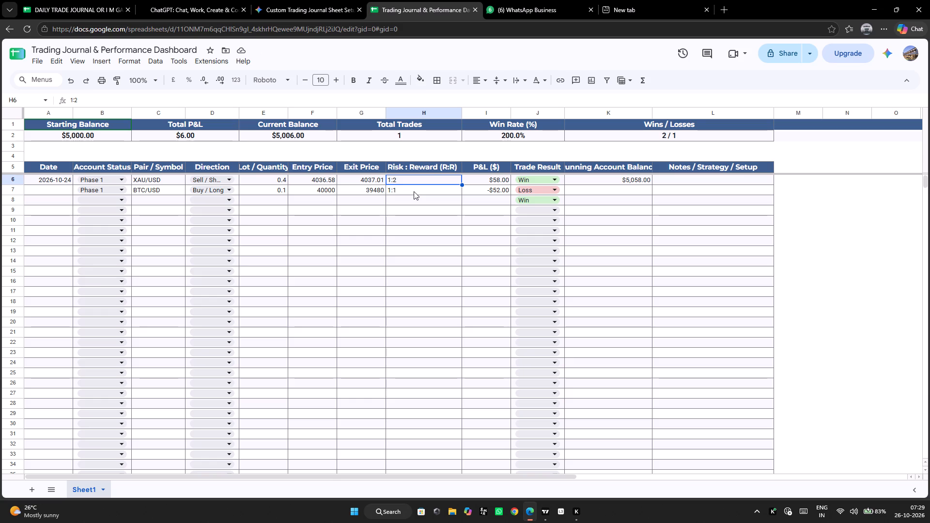
{"action": "key", "text": "Right"}
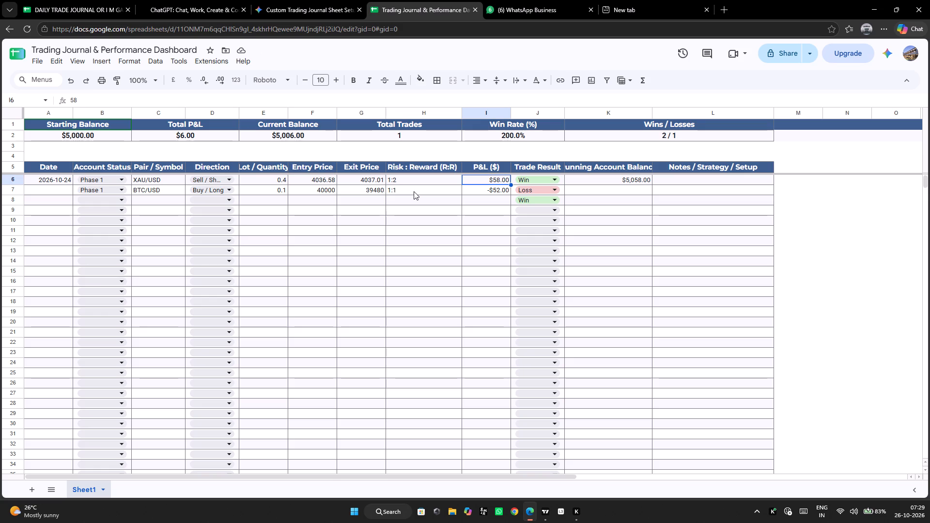
{"action": "key", "text": "1"}
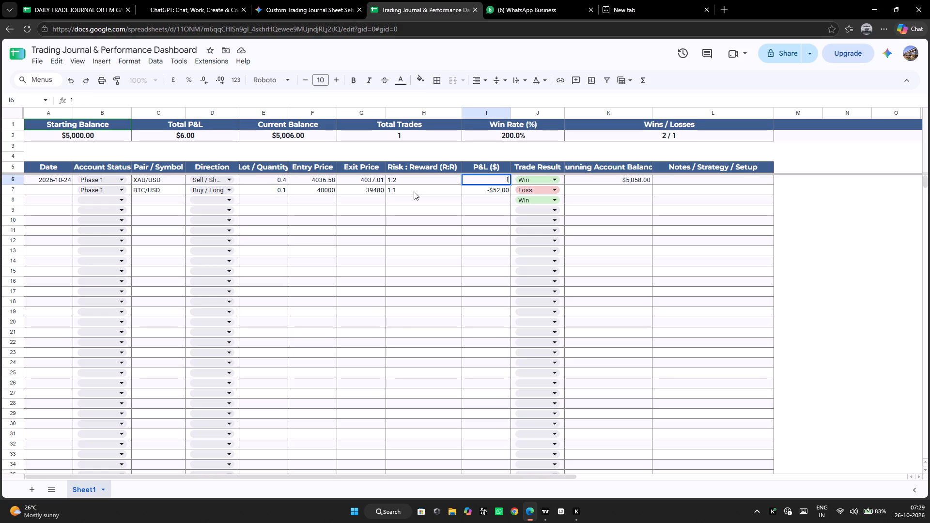
{"action": "type", "text": ".72"}
{"action": "key", "text": "Return"}
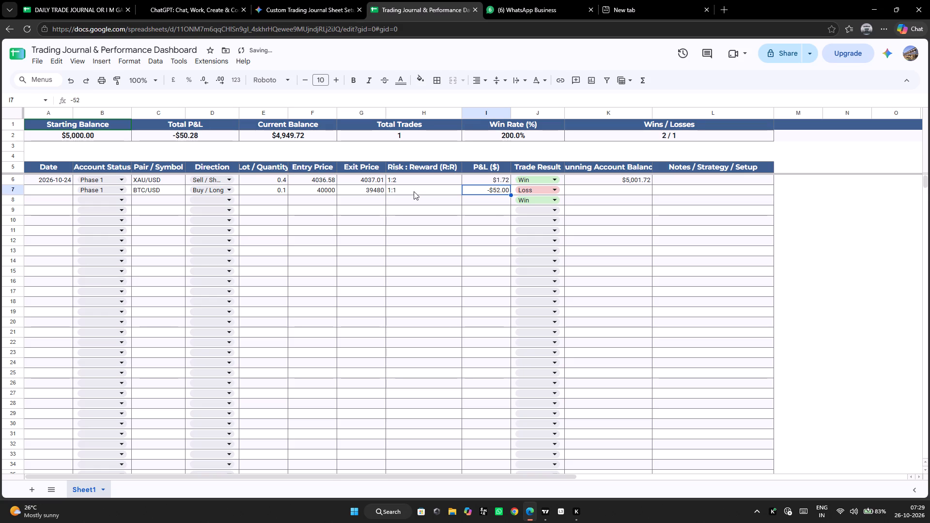
Change the trade result of the XAU/USD trade in row 6 to Break Even.
{"action": "key", "text": "Right"}
{"action": "key", "text": "Up"}
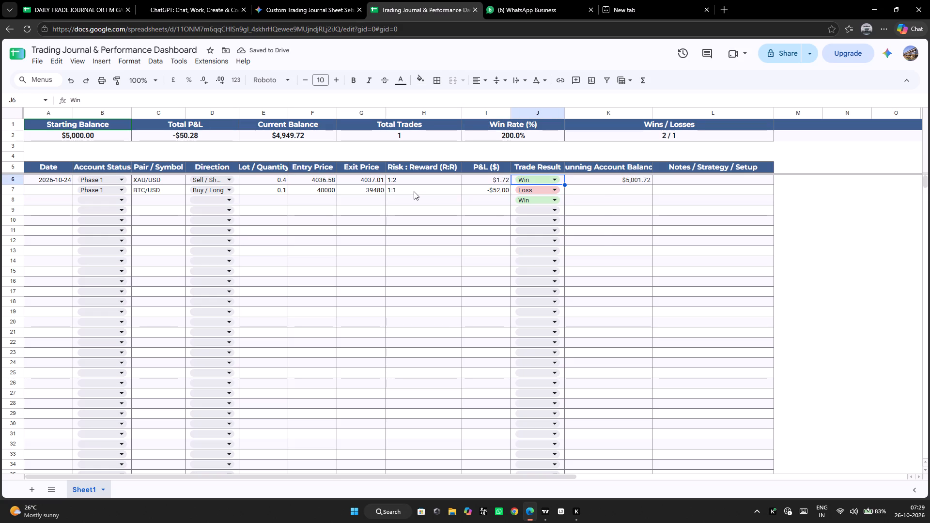
{"action": "key", "text": "Return"}
{"action": "key", "text": "Down"}
{"action": "key", "text": "Down"}
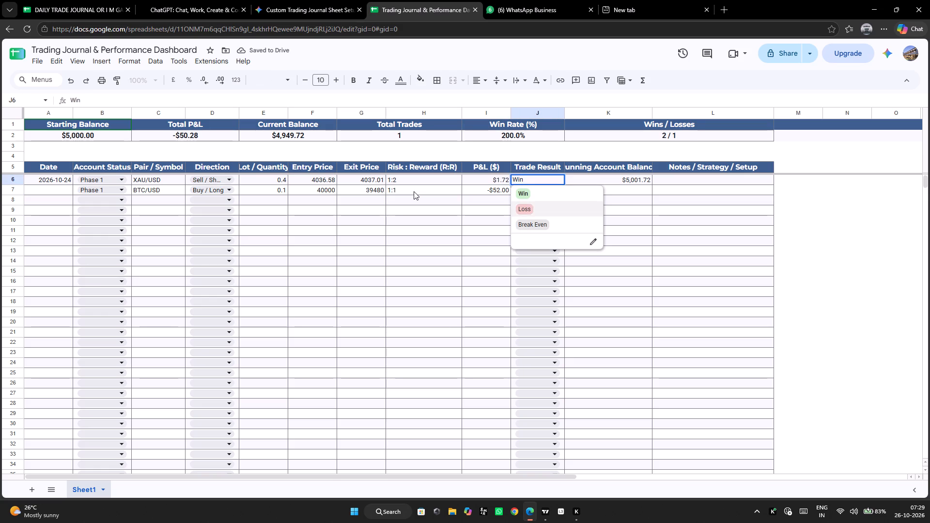
{"action": "key", "text": "Down"}
{"action": "key", "text": "Return"}
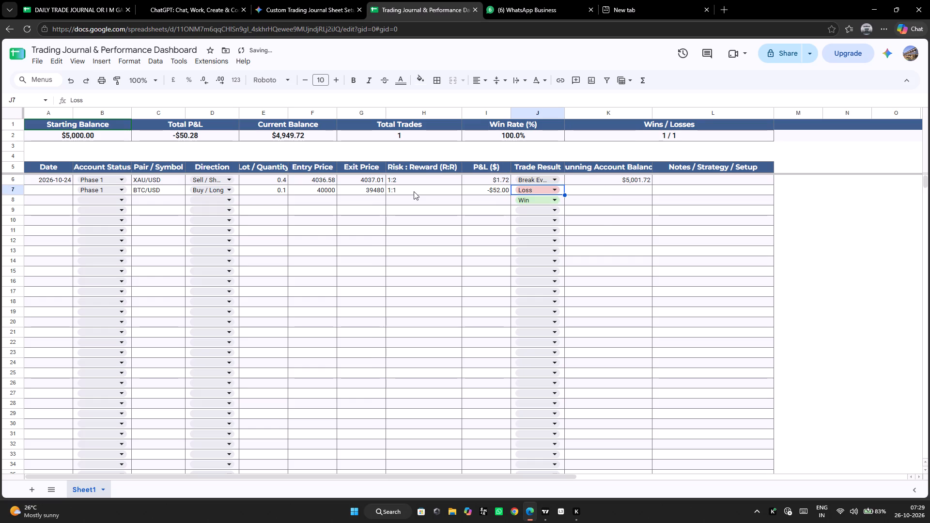
Enter "a higher risky on reversal" as the notes/strategy text for the XAU/USD trade in row 6.
{"action": "key", "text": "Right"}
{"action": "key", "text": "Right"}
{"action": "key", "text": "Up"}
{"action": "key", "text": "Up"}
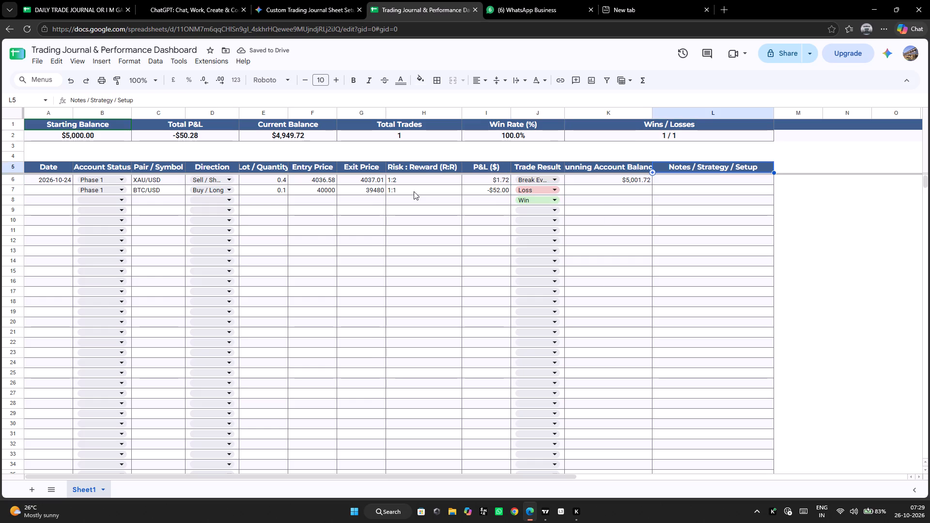
{"action": "key", "text": "Down"}
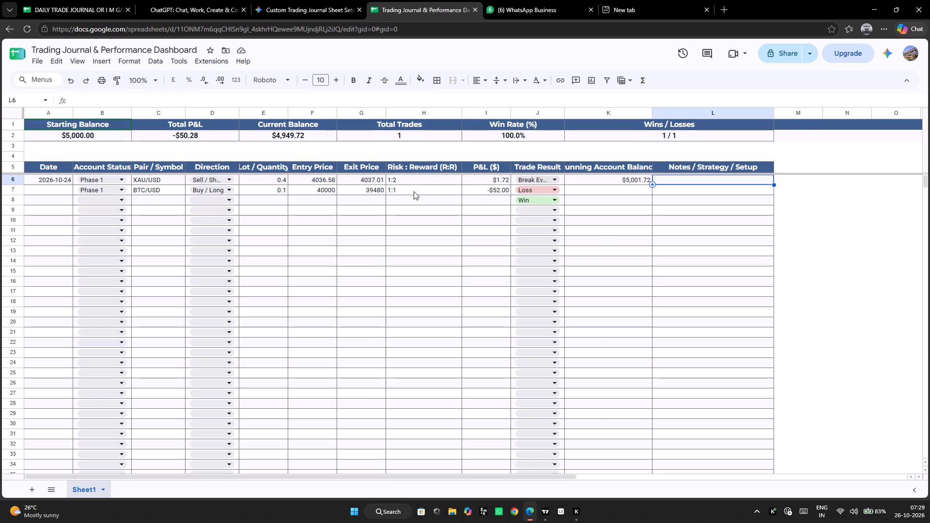
{"action": "type", "text": "TRIED"}
{"action": "key", "text": "space"}
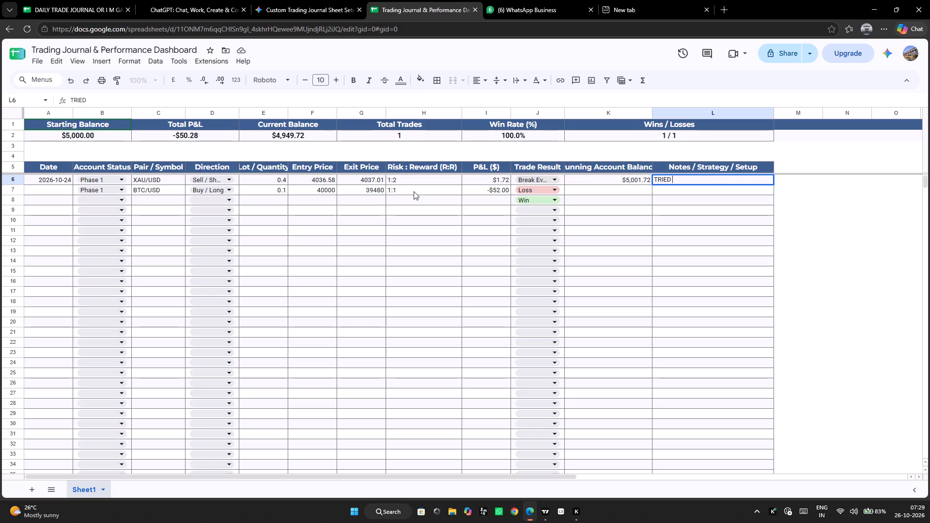
{"action": "key", "text": "BackSpace"}
{"action": "key", "text": "BackSpace"}
{"action": "key", "text": "BackSpace"}
{"action": "key", "text": "BackSpace"}
{"action": "key", "text": "BackSpace"}
{"action": "type", "text": "a higher"}
{"action": "key", "text": "space"}
{"action": "type", "text": "confirmation"}
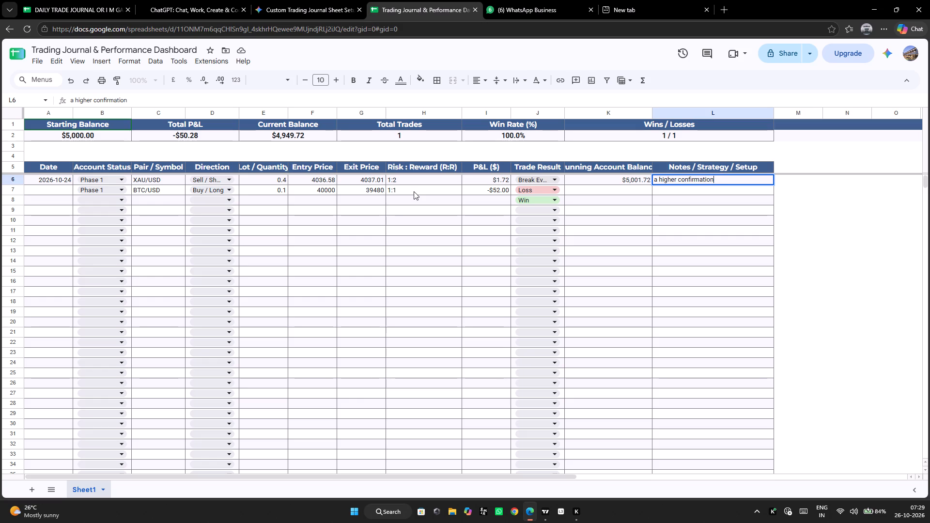
{"action": "key", "text": "BackSpace"}
{"action": "key", "text": "BackSpace"}
{"action": "key", "text": "BackSpace"}
{"action": "key", "text": "BackSpace"}
{"action": "key", "text": "BackSpace"}
{"action": "key", "text": "BackSpace"}
{"action": "key", "text": "BackSpace"}
{"action": "key", "text": "BackSpace"}
{"action": "key", "text": "BackSpace"}
{"action": "key", "text": "BackSpace"}
{"action": "key", "text": "BackSpace"}
{"action": "key", "text": "BackSpace"}
{"action": "key", "text": "BackSpace"}
{"action": "key", "text": "space"}
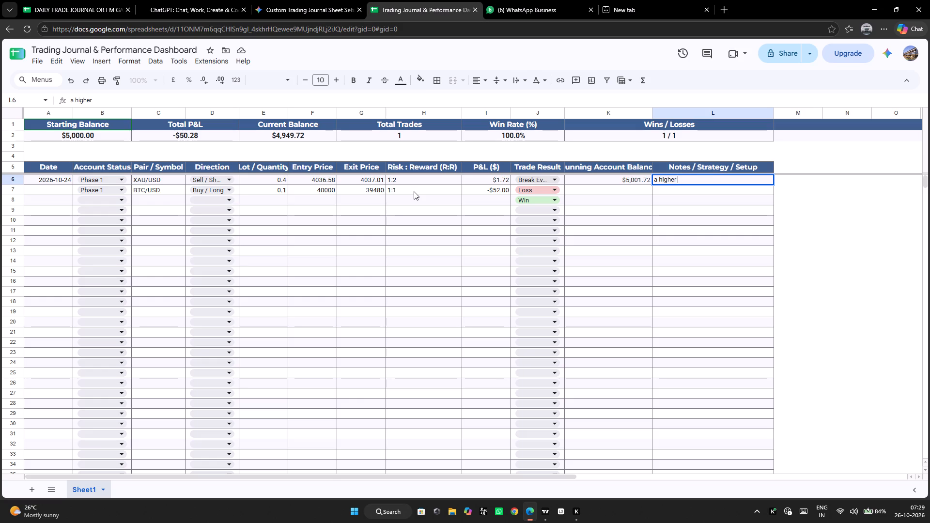
{"action": "type", "text": "risky on reve"}
{"action": "type", "text": "rsal jst bcz of"}
{"action": "key", "text": "space"}
{"action": "key", "text": "BackSpace"}
{"action": "key", "text": "BackSpace"}
{"action": "key", "text": "BackSpace"}
{"action": "key", "text": "BackSpace"}
{"action": "key", "text": "BackSpace"}
{"action": "key", "text": "BackSpace"}
{"action": "key", "text": "BackSpace"}
{"action": "key", "text": "BackSpace"}
{"action": "key", "text": "BackSpace"}
{"action": "key", "text": "BackSpace"}
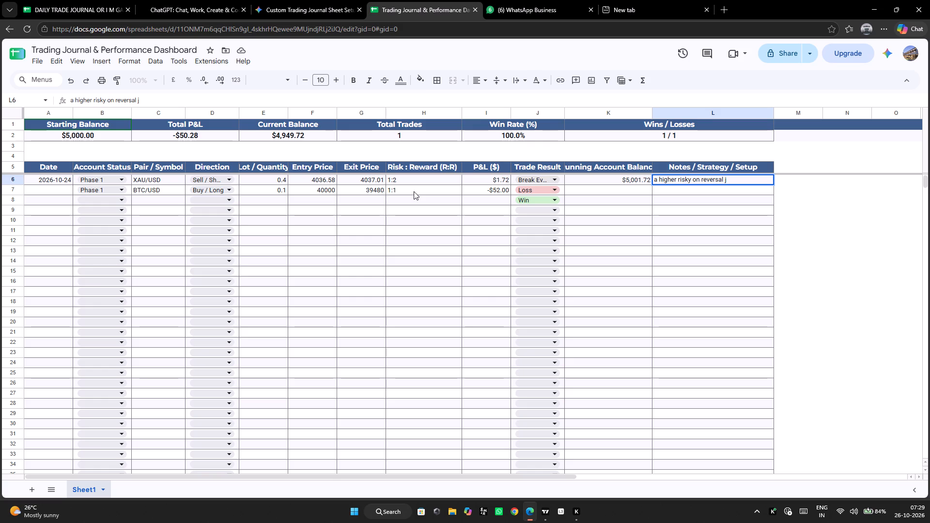
{"action": "key", "text": "BackSpace"}
{"action": "key", "text": "Left"}
{"action": "key", "text": "Left"}
{"action": "key", "text": "Left"}
{"action": "key", "text": "Left"}
{"action": "key", "text": "Left"}
{"action": "key", "text": "Left"}
{"action": "key", "text": "Left"}
{"action": "key", "text": "Left"}
{"action": "key", "text": "Left"}
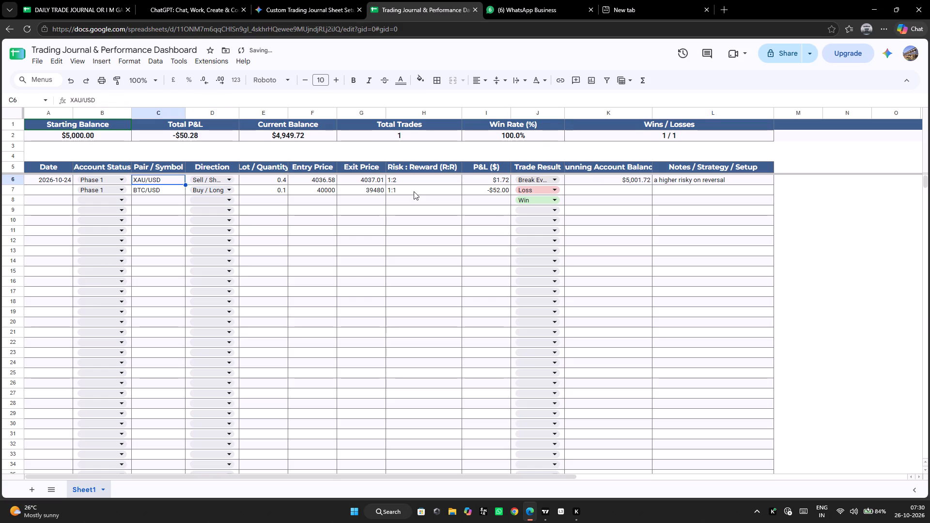
Extend the row 6 note to read "a higher risky trade on reversal thats we included BE in this traade!".
{"action": "key", "text": "Right"}
{"action": "key", "text": "Right"}
{"action": "key", "text": "Right"}
{"action": "key", "text": "Right"}
{"action": "key", "text": "Right"}
{"action": "key", "text": "Right"}
{"action": "key", "text": "Right"}
{"action": "key", "text": "Right"}
{"action": "key", "text": "Right"}
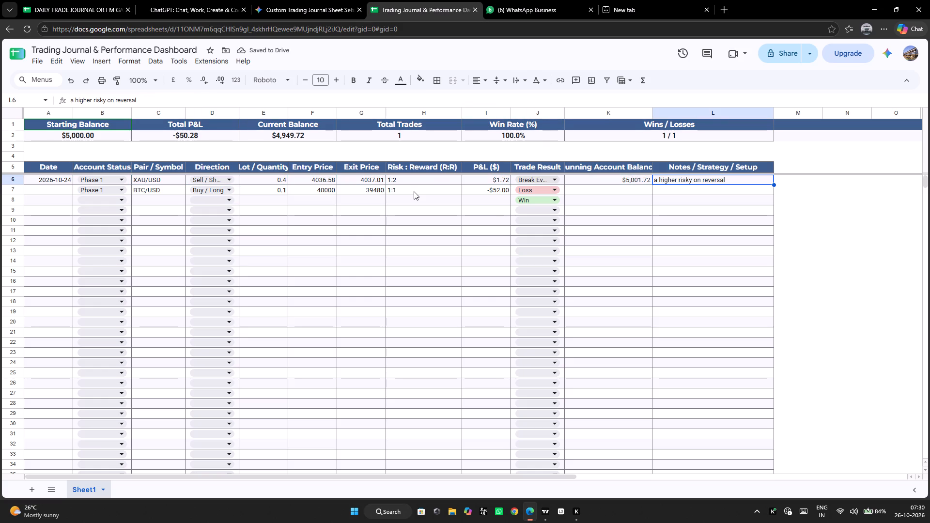
{"action": "double_click", "coordinate": [679, 181]}
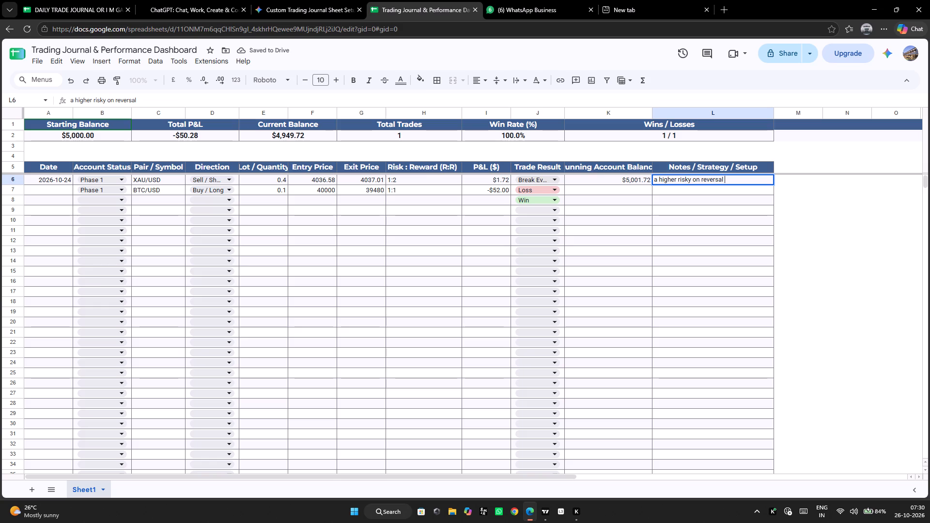
{"action": "left_click", "coordinate": [693, 178]}
{"action": "type", "text": "trade"}
{"action": "key", "text": "space"}
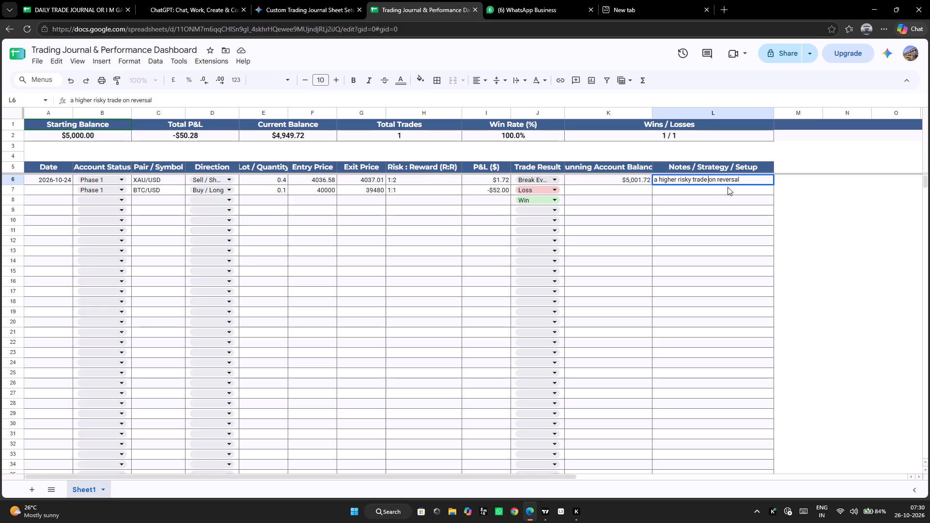
{"action": "left_click", "coordinate": [741, 179]}
{"action": "type", "text": "thats wh"}
{"action": "key", "text": "BackSpace"}
{"action": "type", "text": "e included"}
{"action": "key", "text": "space"}
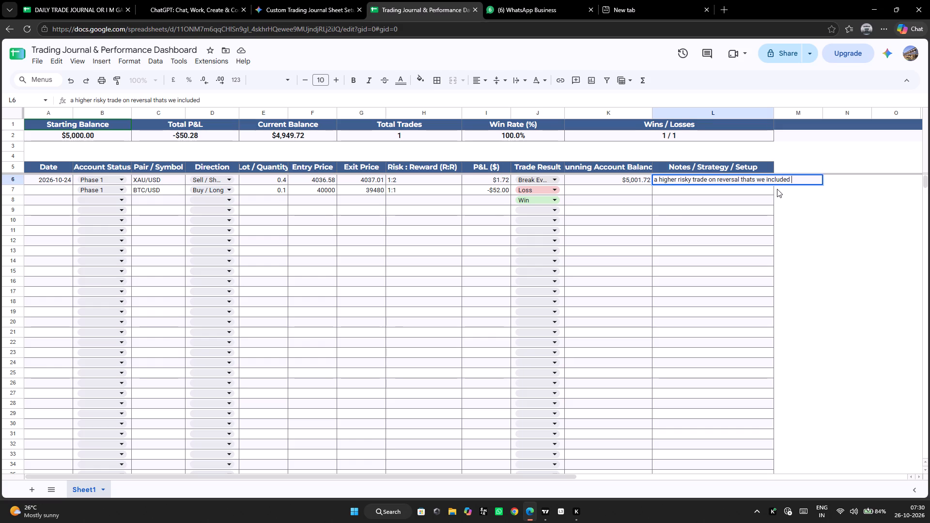
{"action": "type", "text": "BE in this traade!"}
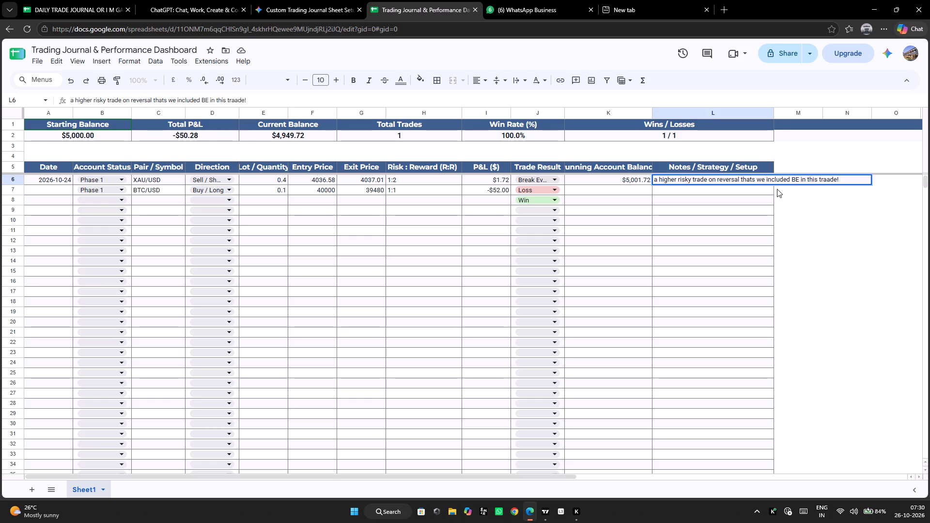
{"action": "key", "text": "Return"}
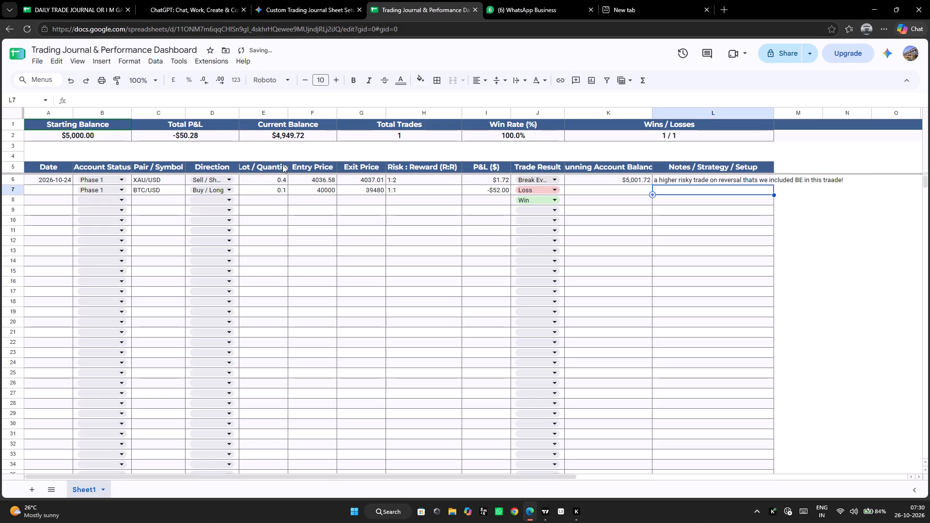
Change the direction of the XAU/USD trade in row 6 to Buy / Long.
{"action": "left_click", "coordinate": [227, 181]}
{"action": "left_click", "coordinate": [224, 197]}
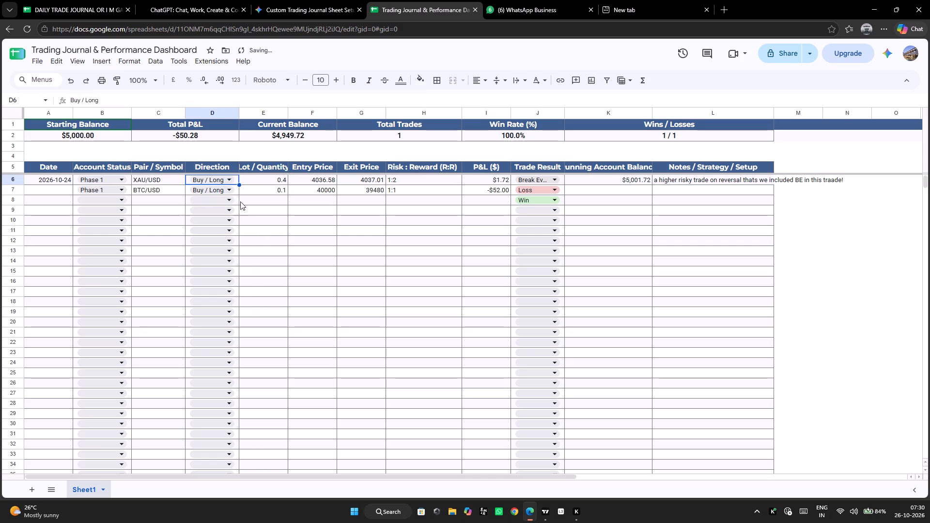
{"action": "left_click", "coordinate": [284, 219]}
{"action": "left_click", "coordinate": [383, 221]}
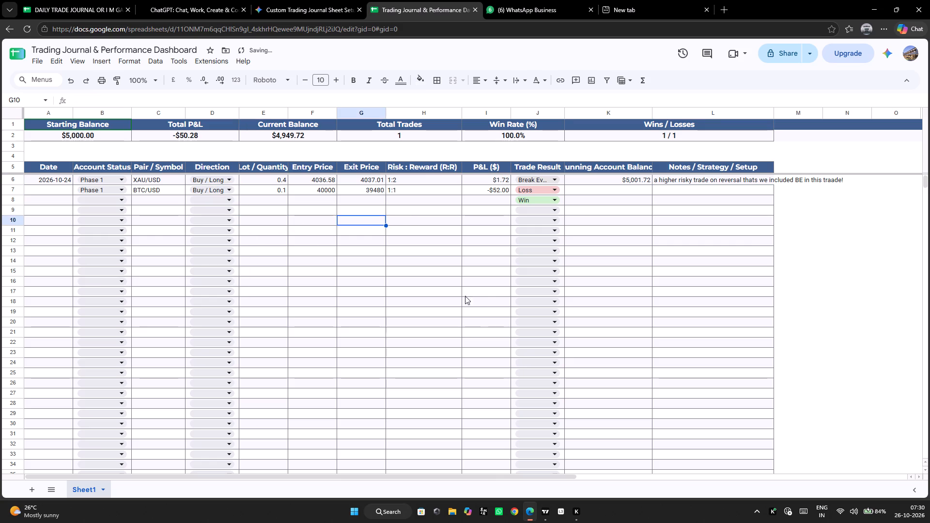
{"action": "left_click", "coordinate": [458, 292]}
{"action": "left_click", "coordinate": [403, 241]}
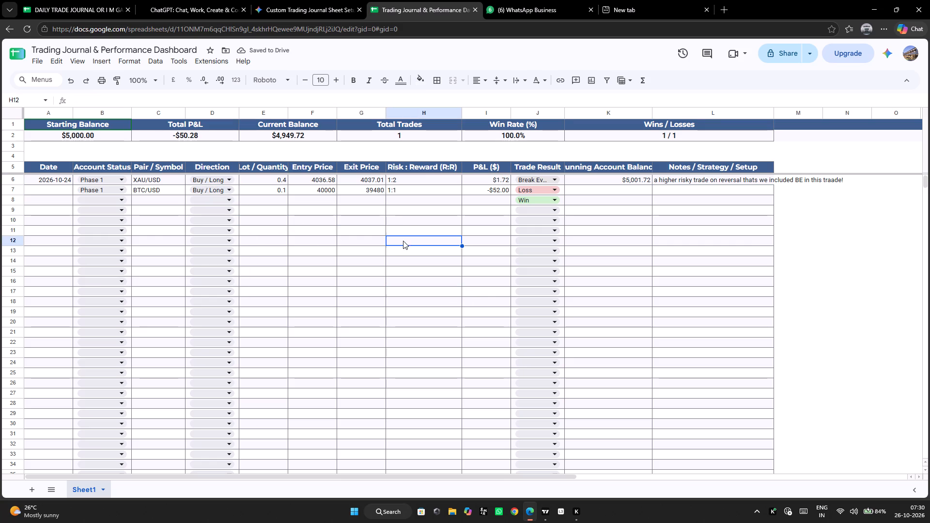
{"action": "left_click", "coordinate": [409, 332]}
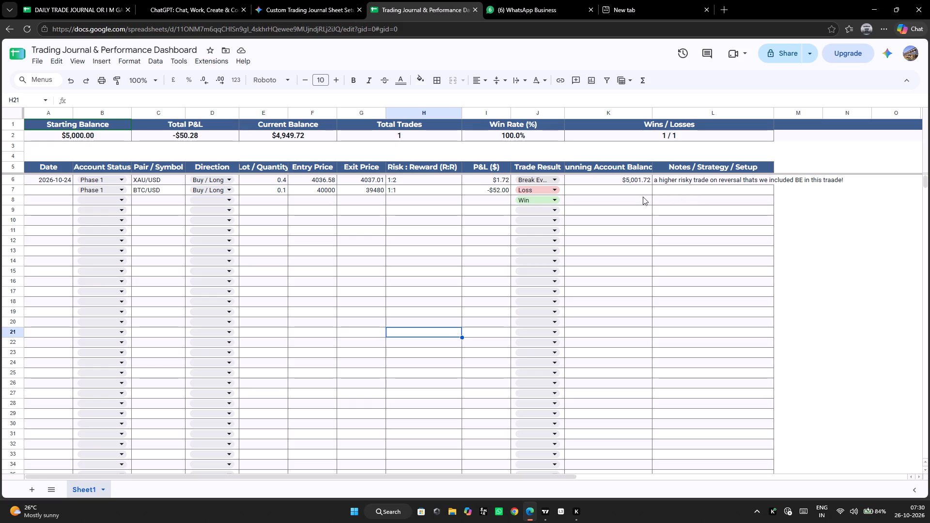
Left-align the Running Account Balance header in K5.
{"action": "left_click", "coordinate": [613, 167]}
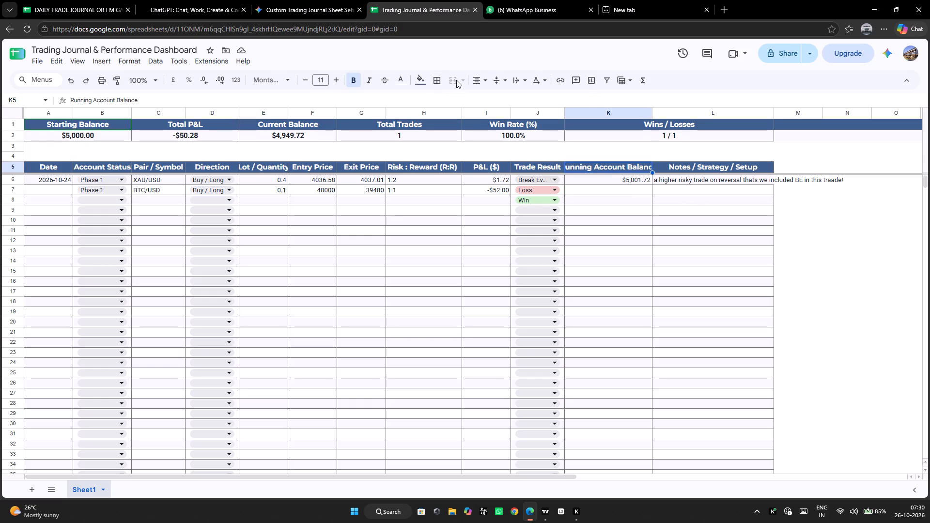
{"action": "left_click", "coordinate": [479, 79]}
{"action": "left_click", "coordinate": [479, 104]}
{"action": "left_click", "coordinate": [642, 253]}
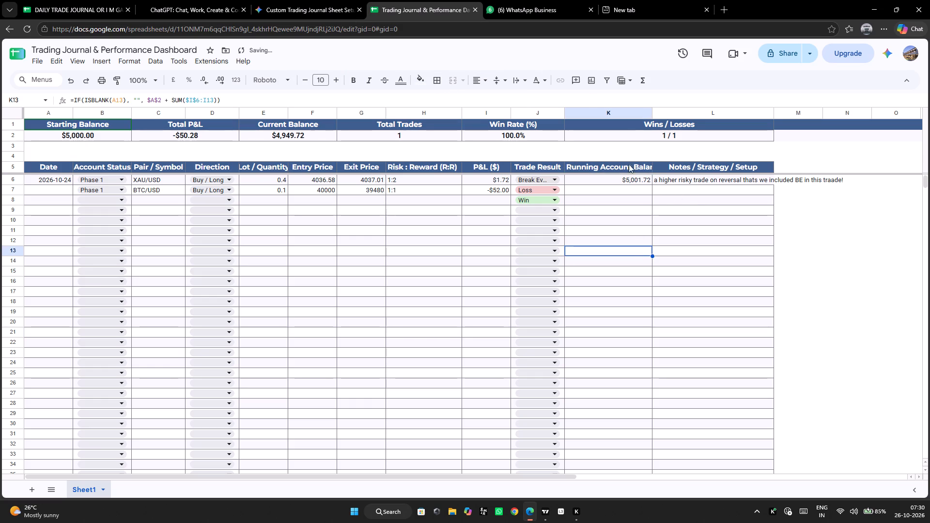
Widen column K slightly so the full Running Account Balance header fits.
{"action": "left_click", "coordinate": [632, 111]}
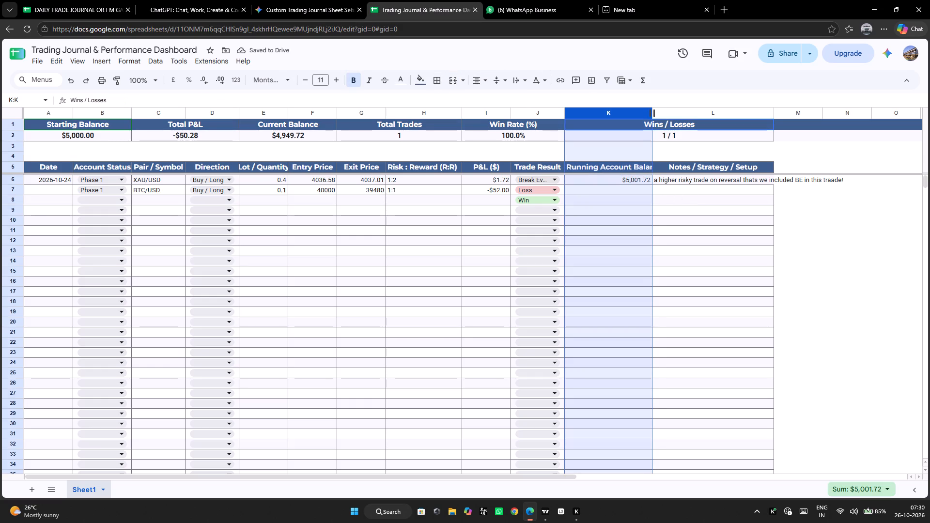
{"action": "left_click_drag", "start_coordinate": [653, 110], "coordinate": [662, 113]}
{"action": "left_click", "coordinate": [706, 226]}
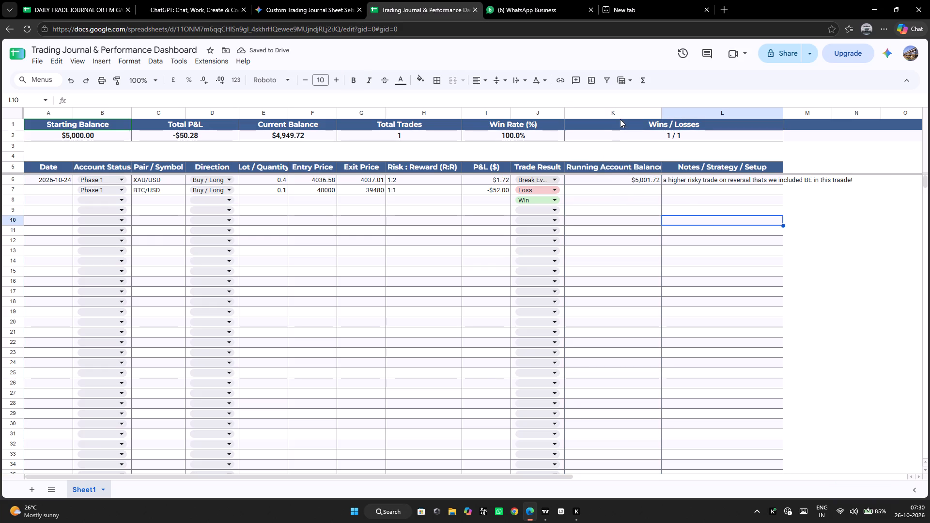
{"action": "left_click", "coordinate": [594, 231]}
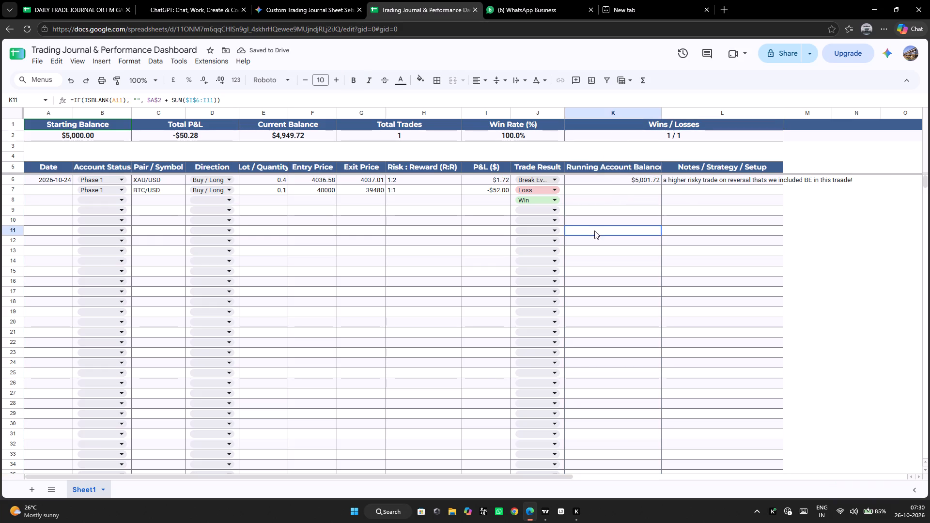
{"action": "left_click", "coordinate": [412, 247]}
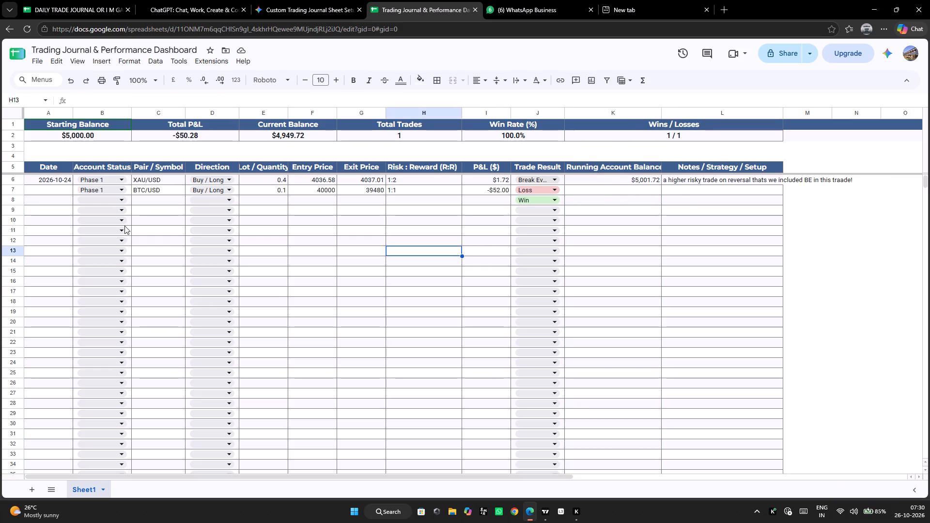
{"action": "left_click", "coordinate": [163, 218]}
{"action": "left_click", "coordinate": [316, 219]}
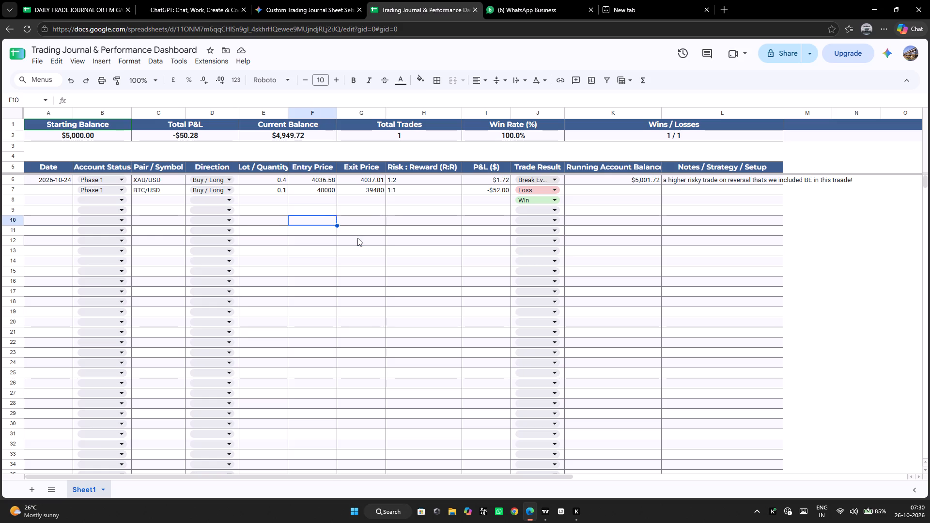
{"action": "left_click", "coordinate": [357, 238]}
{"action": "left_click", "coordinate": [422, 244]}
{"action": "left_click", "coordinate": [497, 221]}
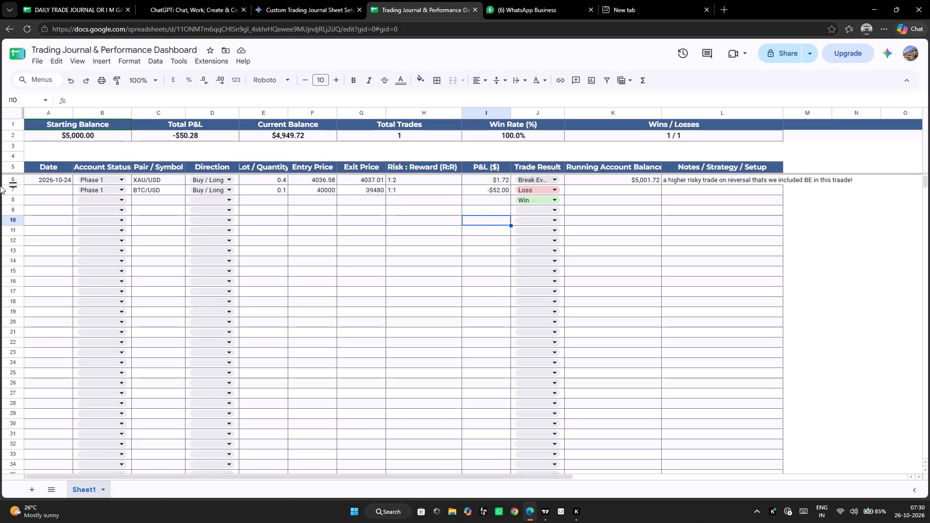
Fill the date from row 6 down into row 7 so that row 7 gets 2026-10-25.
{"action": "left_click", "coordinate": [56, 178]}
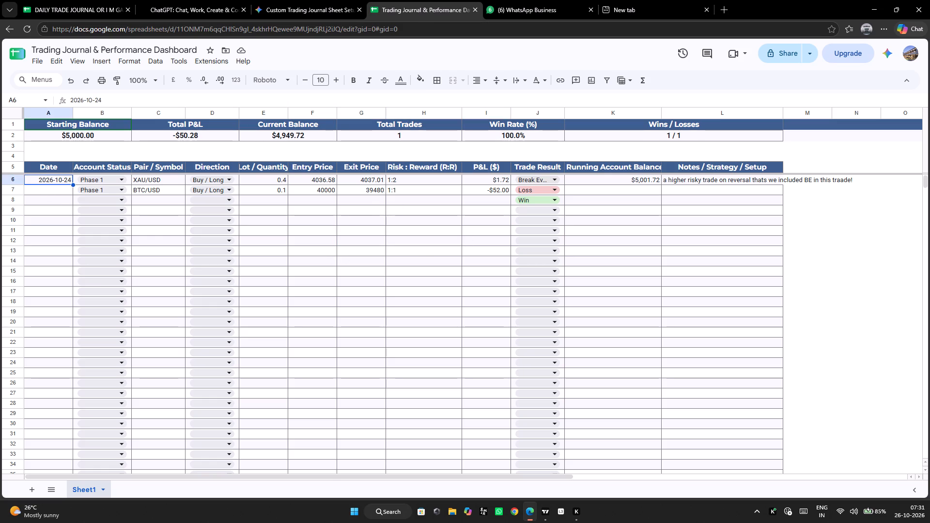
{"action": "left_click_drag", "start_coordinate": [73, 183], "coordinate": [71, 191]}
{"action": "left_click_drag", "start_coordinate": [71, 191], "coordinate": [71, 194]}
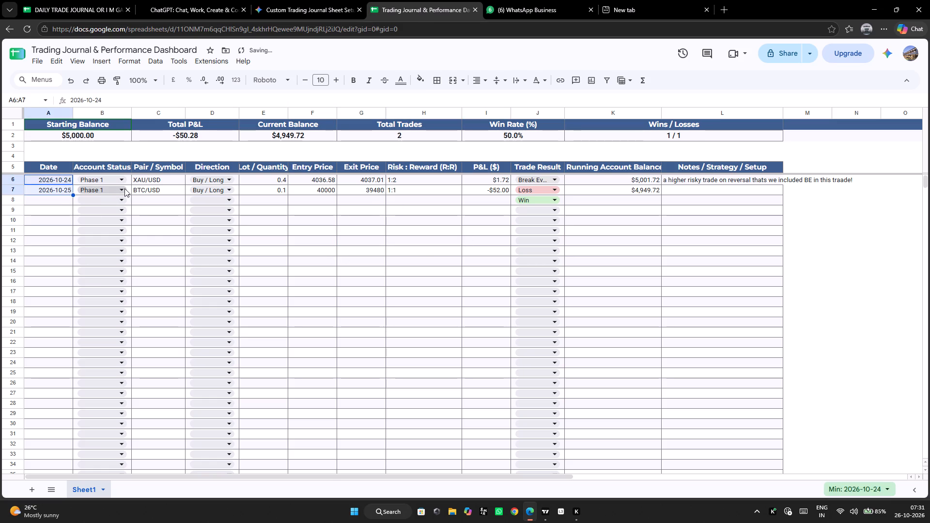
Change the account status of the trades in rows 6 and 7 to Funded.
{"action": "left_click", "coordinate": [119, 179]}
{"action": "left_click", "coordinate": [103, 225]}
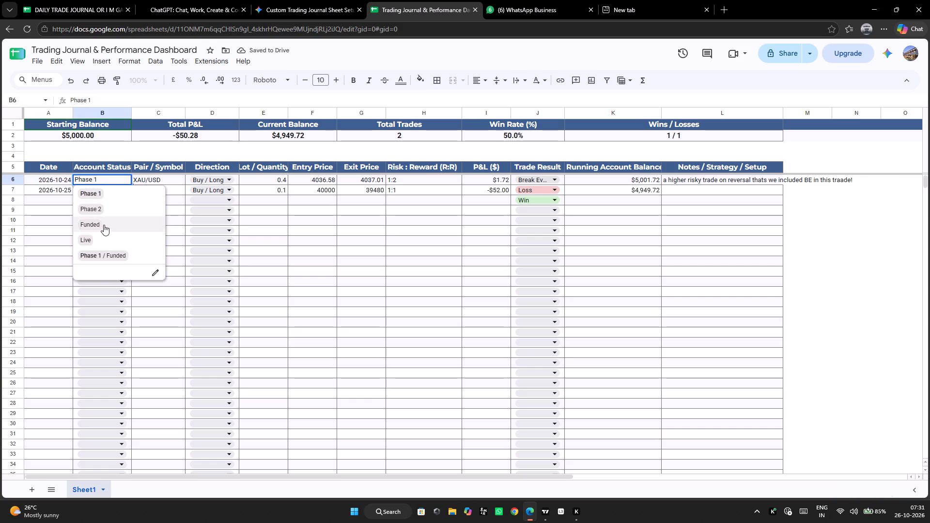
{"action": "left_click", "coordinate": [122, 191]}
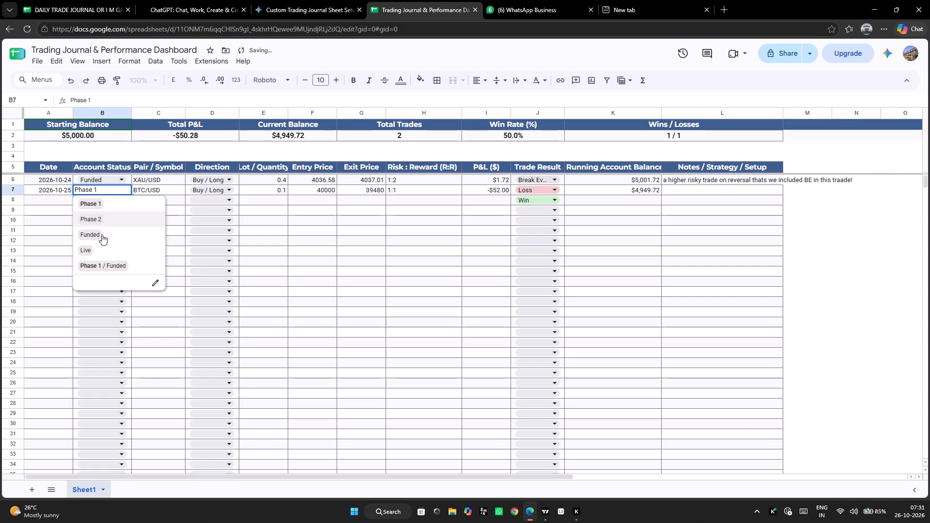
{"action": "left_click", "coordinate": [101, 235]}
Change the pair/symbol of the row 7 trade to XAU/USD.
{"action": "left_click", "coordinate": [162, 186]}
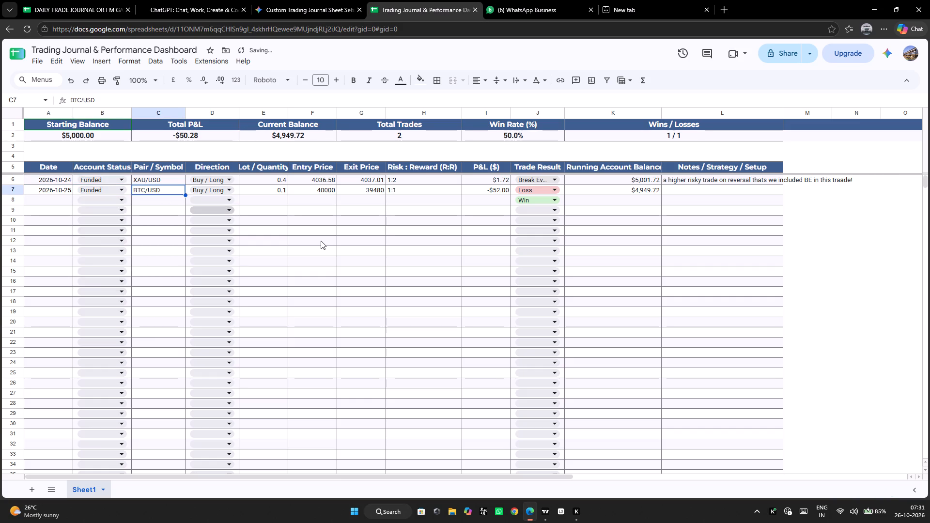
{"action": "type", "text": "xauu"}
{"action": "key", "text": "equal"}
{"action": "key", "text": "BackSpace"}
{"action": "key", "text": "BackSpace"}
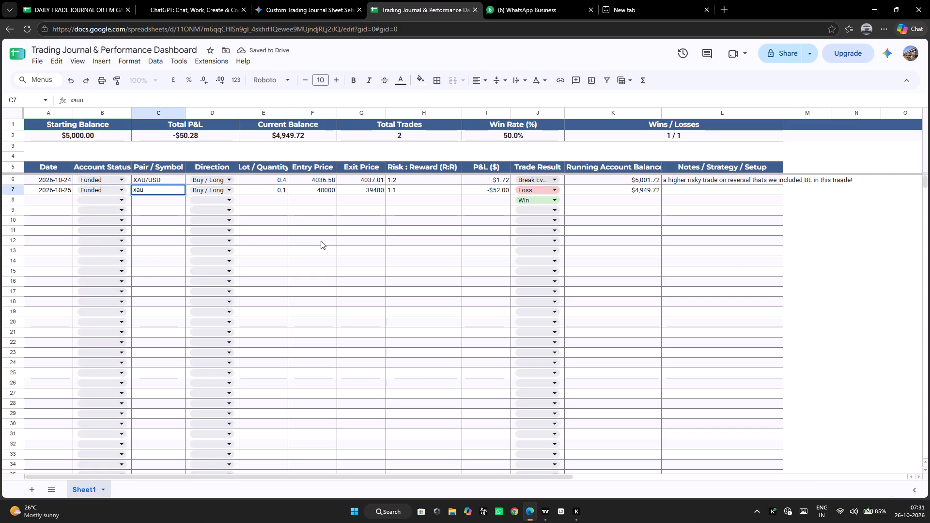
{"action": "key", "text": "BackSpace"}
{"action": "key", "text": "BackSpace"}
{"action": "type", "text": "XAU/USD"}
{"action": "key", "text": "Return"}
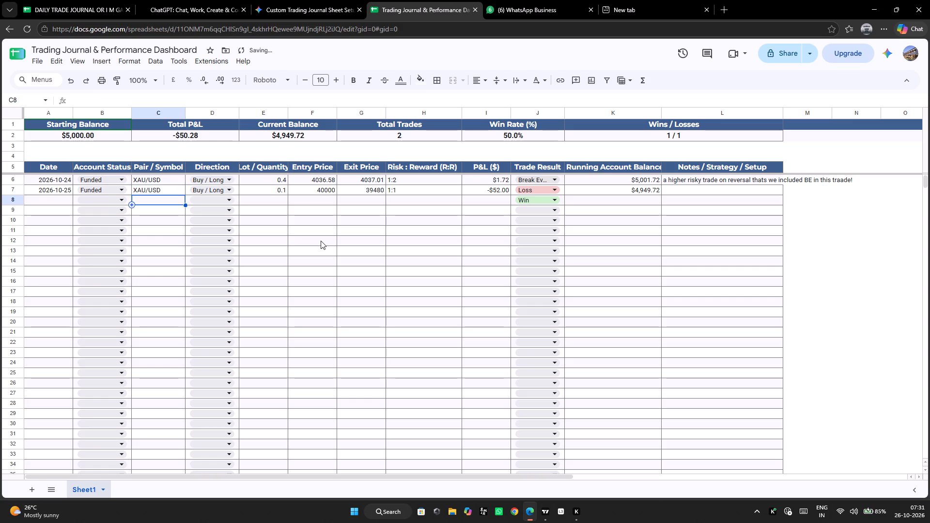
Change the direction of the row 7 trade to Sell / Short.
{"action": "key", "text": "Right"}
{"action": "key", "text": "Up"}
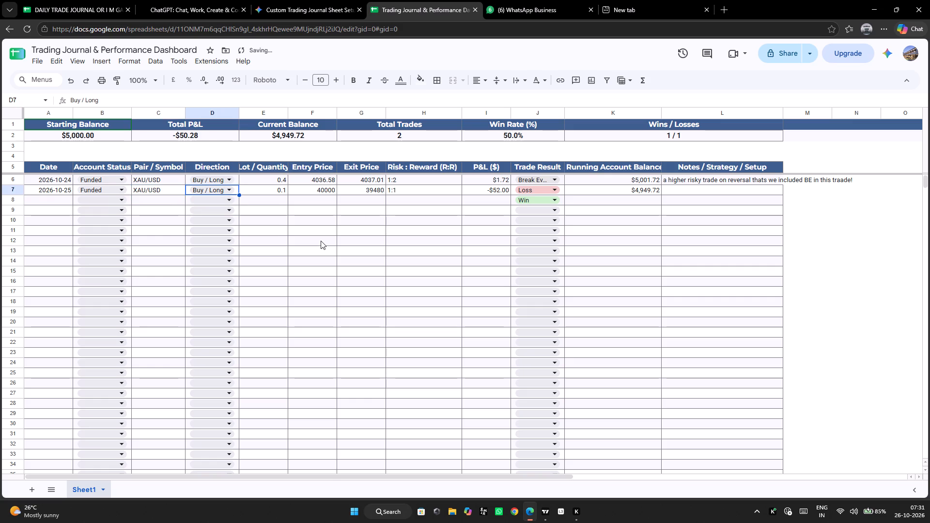
{"action": "key", "text": "Return"}
{"action": "key", "text": "Down"}
{"action": "key", "text": "Down"}
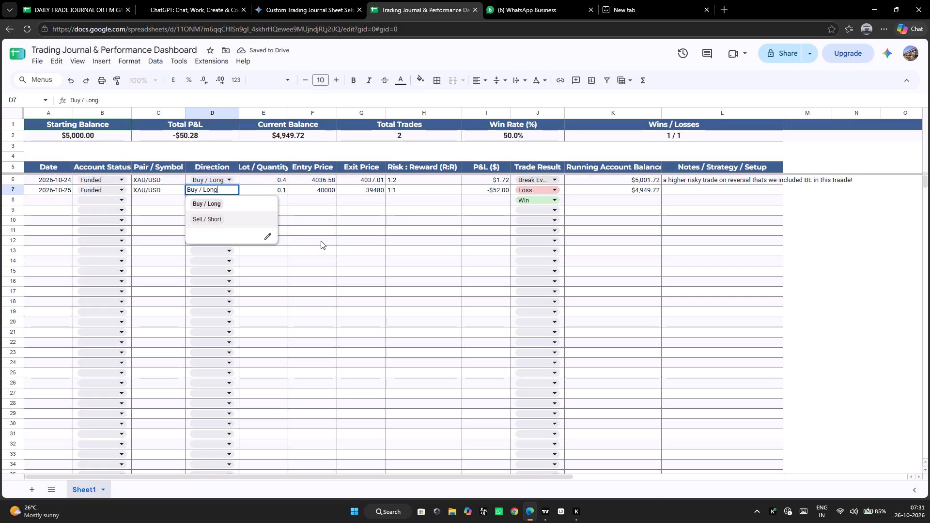
{"action": "key", "text": "Return"}
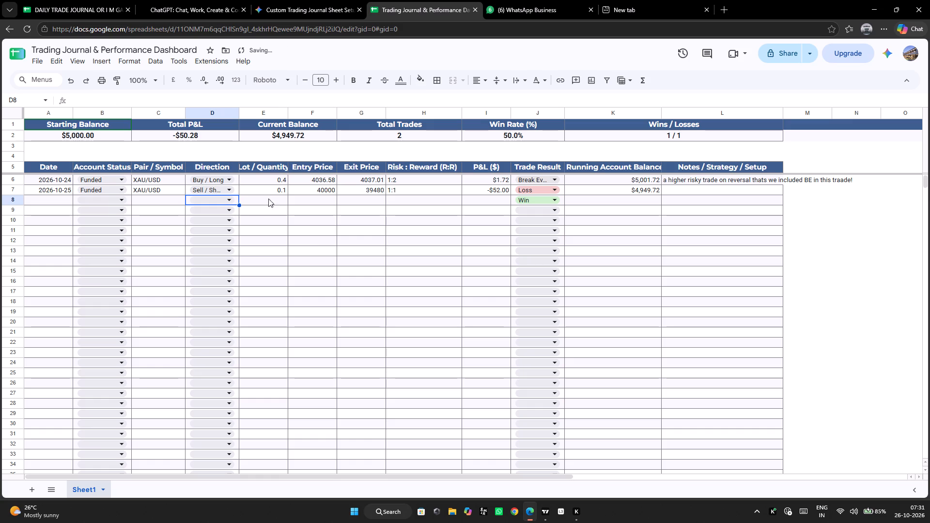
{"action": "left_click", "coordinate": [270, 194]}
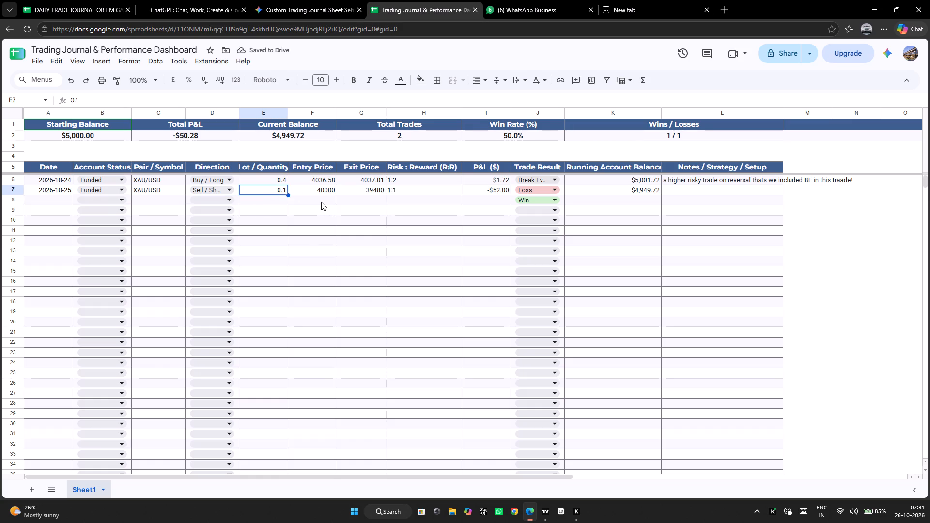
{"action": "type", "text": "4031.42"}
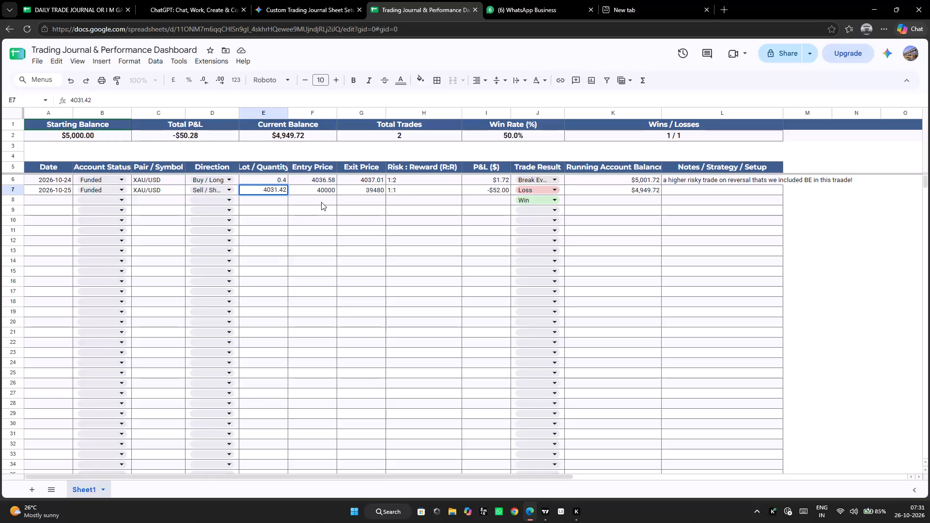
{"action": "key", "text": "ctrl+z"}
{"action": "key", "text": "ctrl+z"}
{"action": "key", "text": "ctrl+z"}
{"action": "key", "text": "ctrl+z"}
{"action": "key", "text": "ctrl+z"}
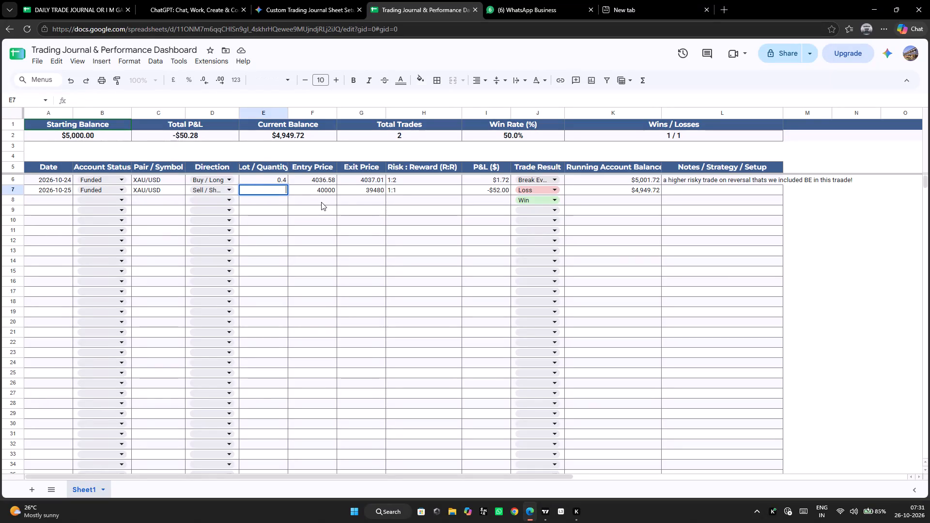
Set the lot/quantity of the row 7 trade to 0.04.
{"action": "type", "text": "0.04"}
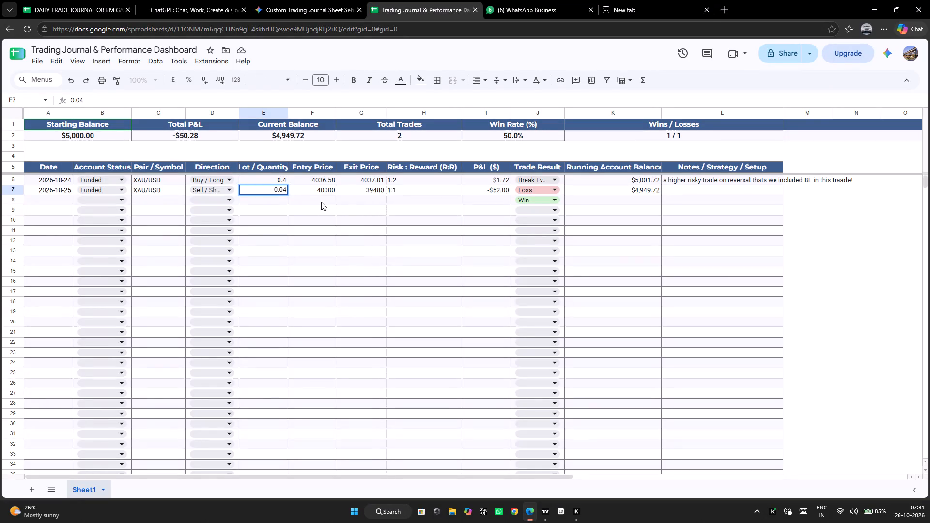
{"action": "key", "text": "Return"}
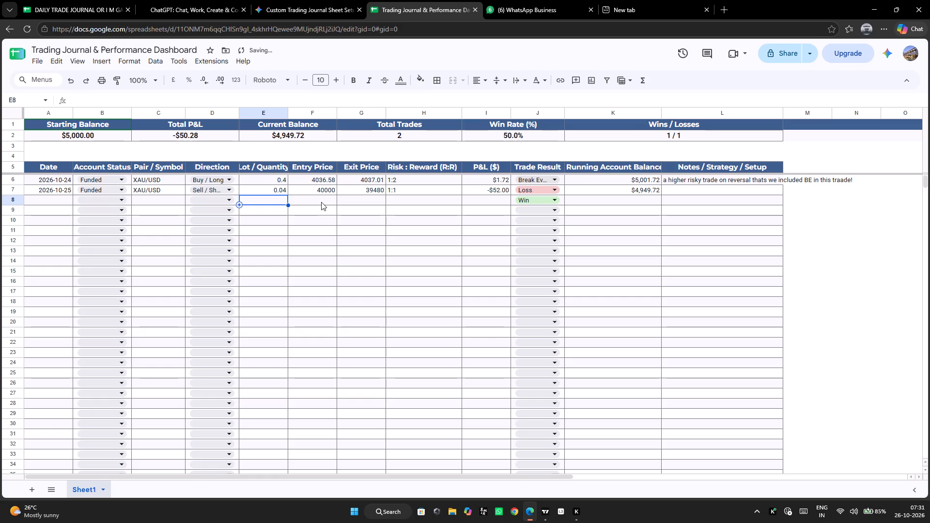
Set the lot/quantity of the row 6 trade to 0.04.
{"action": "left_click", "coordinate": [261, 178]}
{"action": "triple_click", "coordinate": [282, 178]}
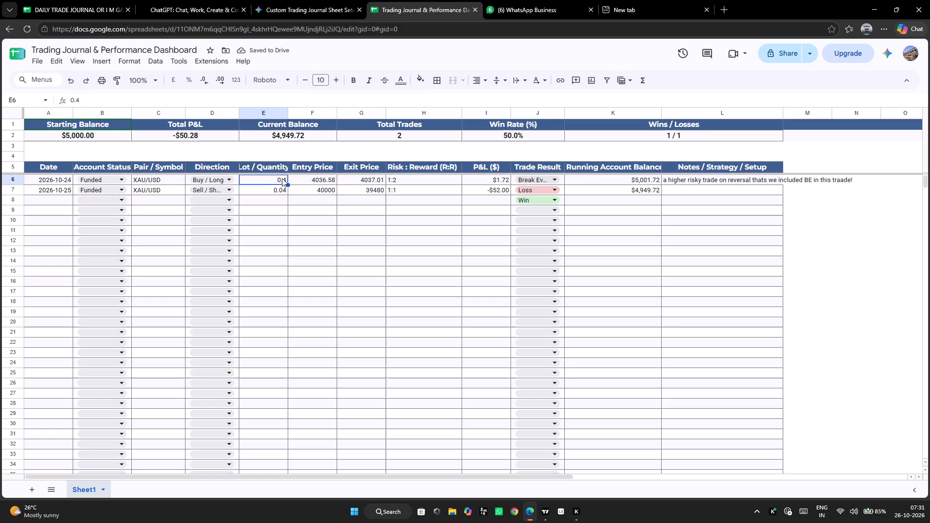
{"action": "key", "text": "0"}
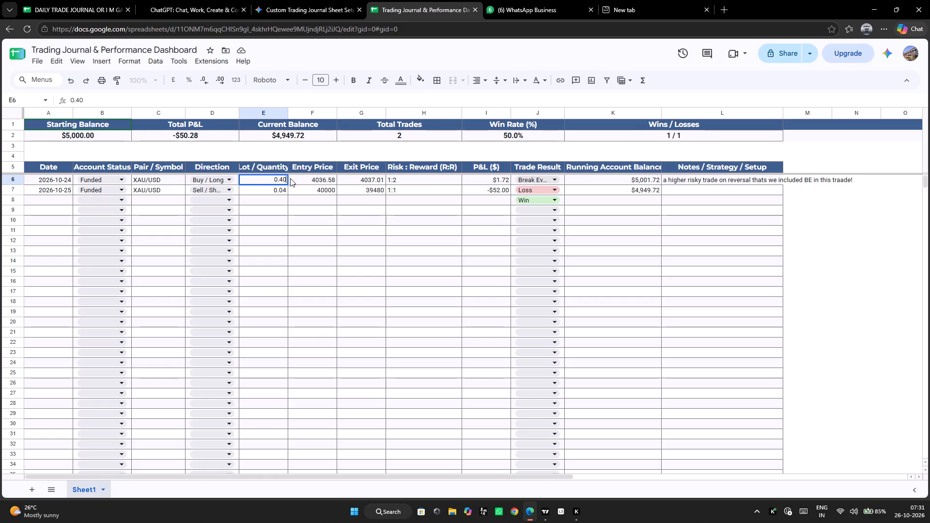
{"action": "key", "text": "BackSpace"}
{"action": "key", "text": "BackSpace"}
{"action": "type", "text": "04"}
{"action": "key", "text": "Return"}
{"action": "key", "text": "Return"}
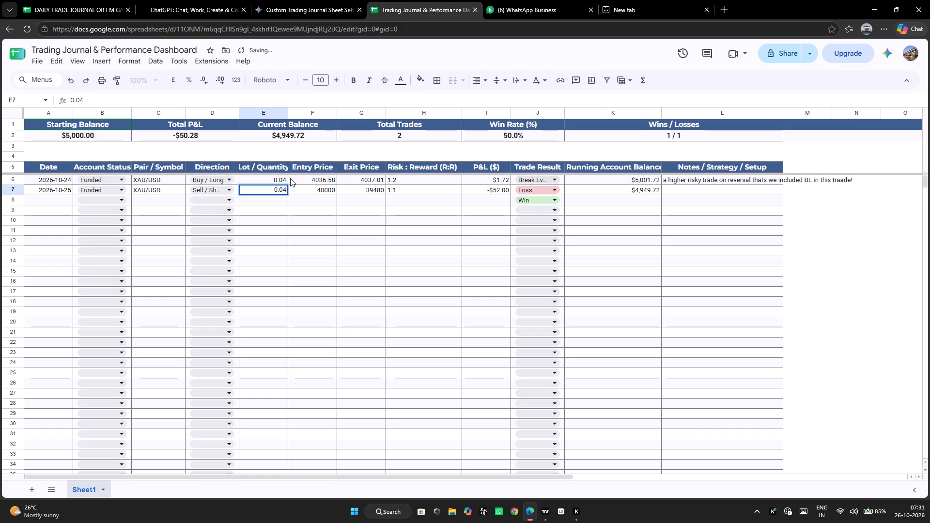
{"action": "key", "text": "Right"}
{"action": "key", "text": "Return"}
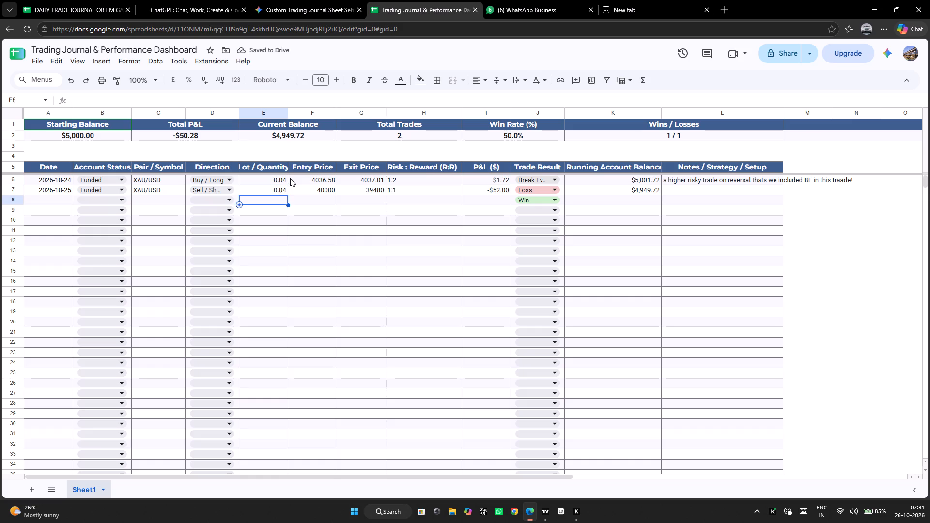
Set the entry price of the row 6 trade to 4031.42.
{"action": "key", "text": "Right"}
{"action": "key", "text": "Up"}
{"action": "key", "text": "Up"}
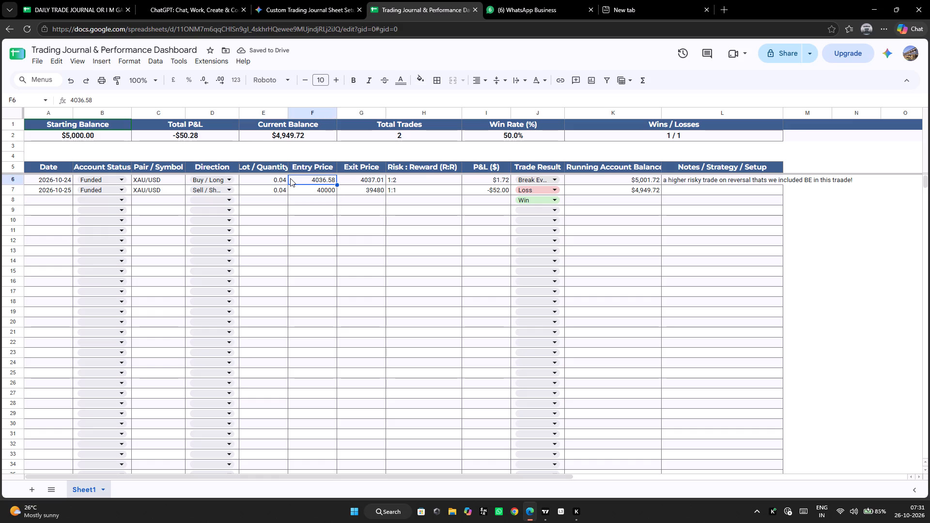
{"action": "type", "text": "4031.42"}
{"action": "key", "text": "Return"}
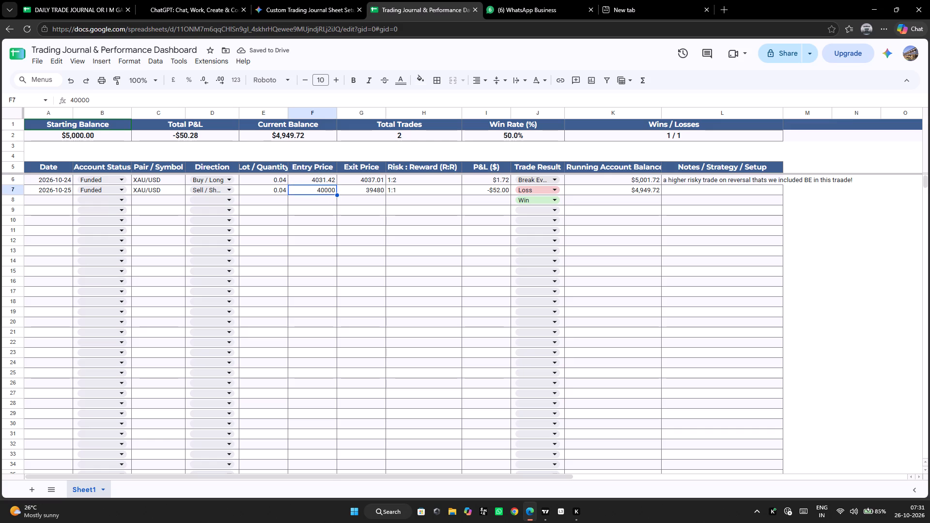
Set the entry price of the row 7 trade to 4031.42.
{"action": "type", "text": "40"}
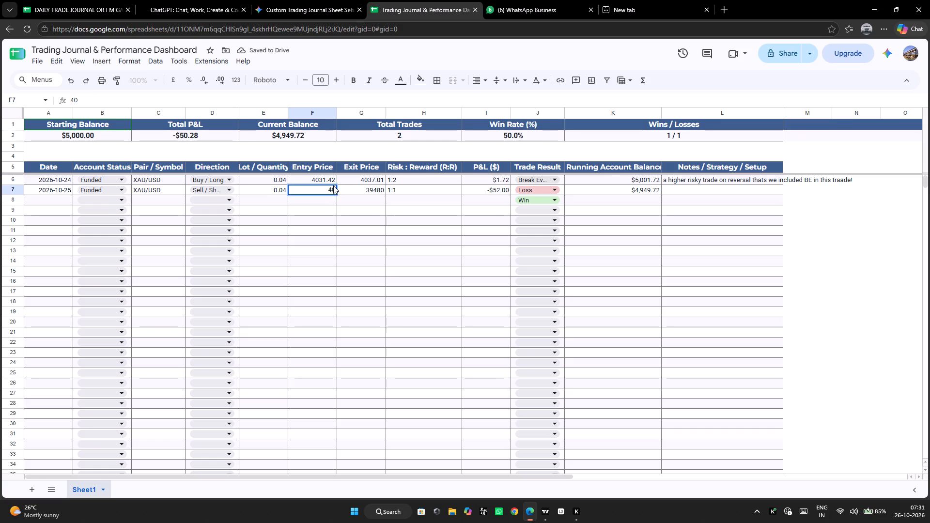
{"action": "type", "text": "31.4"}
{"action": "key", "text": "2"}
{"action": "key", "text": "Return"}
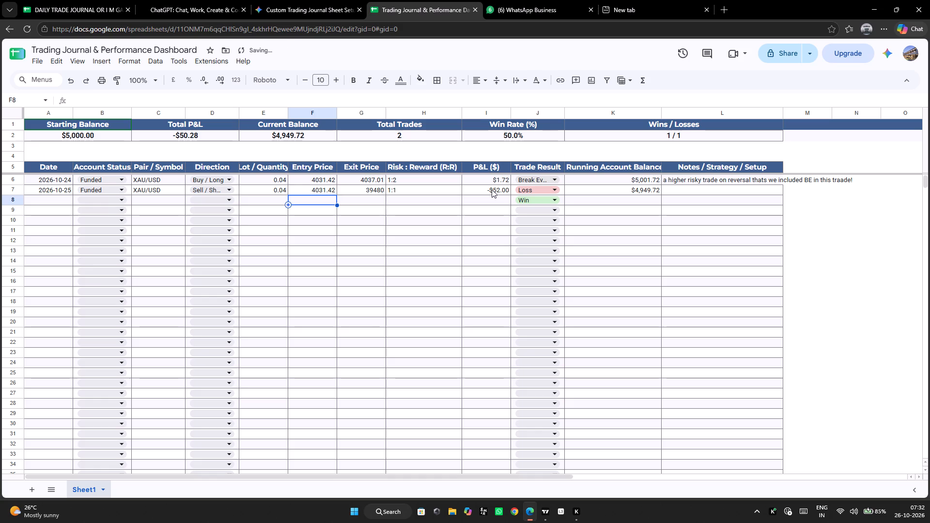
{"action": "key", "text": "0"}
{"action": "key", "text": "BackSpace"}
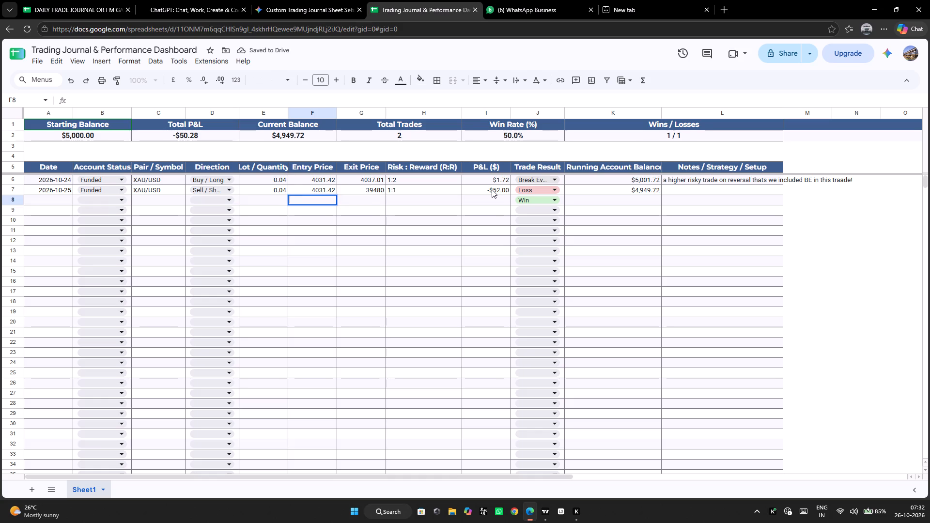
Undo the last entry price changes on the row 7 and row 6 trades and the row 6 lot/quantity change.
{"action": "key", "text": "ctrl+z"}
{"action": "key", "text": "ctrl+z"}
{"action": "key", "text": "ctrl+z"}
{"action": "key", "text": "ctrl+z"}
{"action": "key", "text": "ctrl+z"}
{"action": "key", "text": "ctrl+z"}
{"action": "key", "text": "ctrl+z"}
{"action": "key", "text": "ctrl+z"}
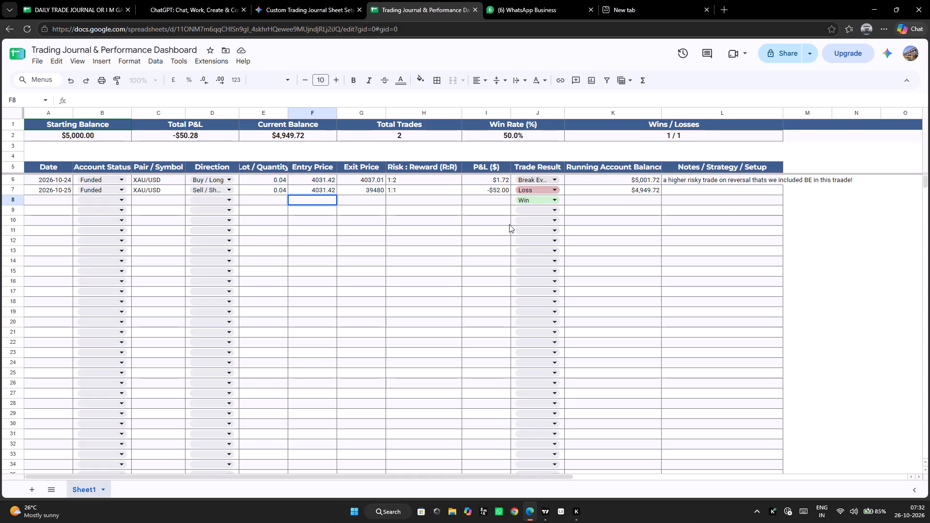
{"action": "left_click", "coordinate": [509, 224]}
{"action": "key", "text": "ctrl+z"}
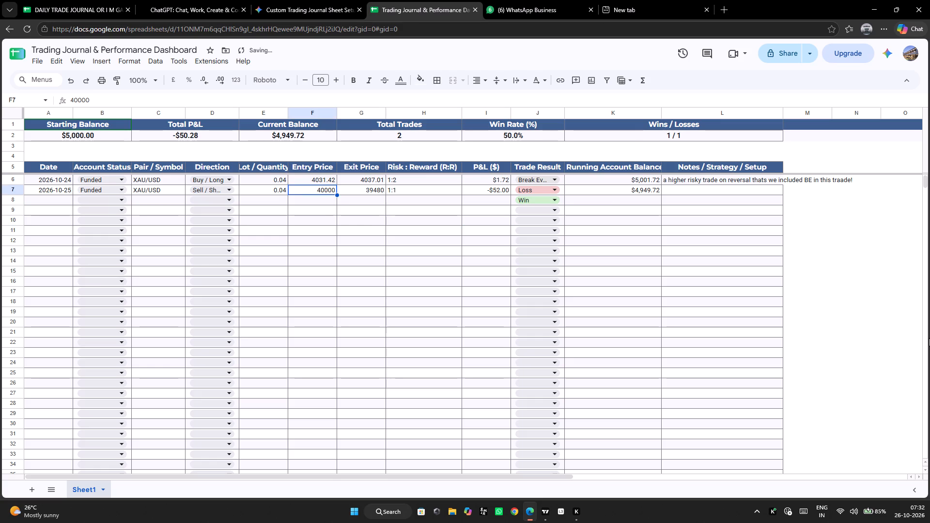
{"action": "key", "text": "ctrl+z"}
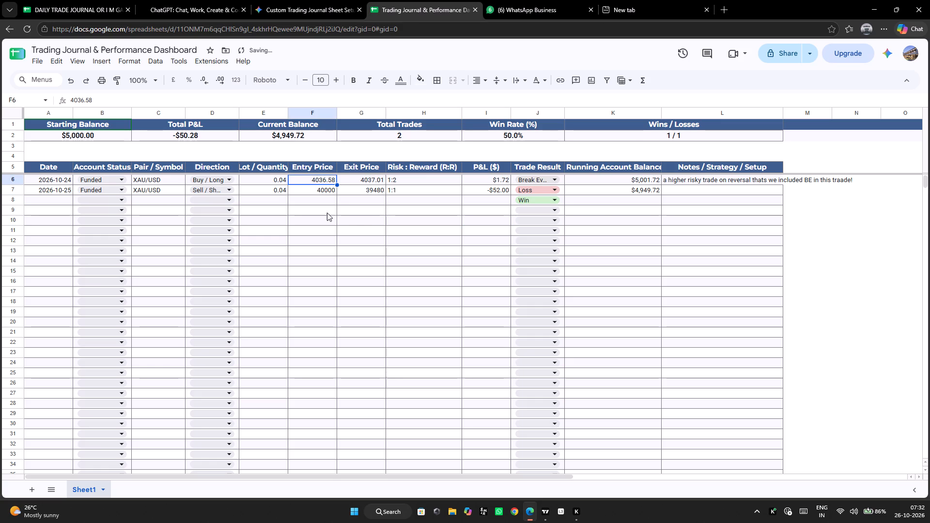
{"action": "key", "text": "ctrl+z"}
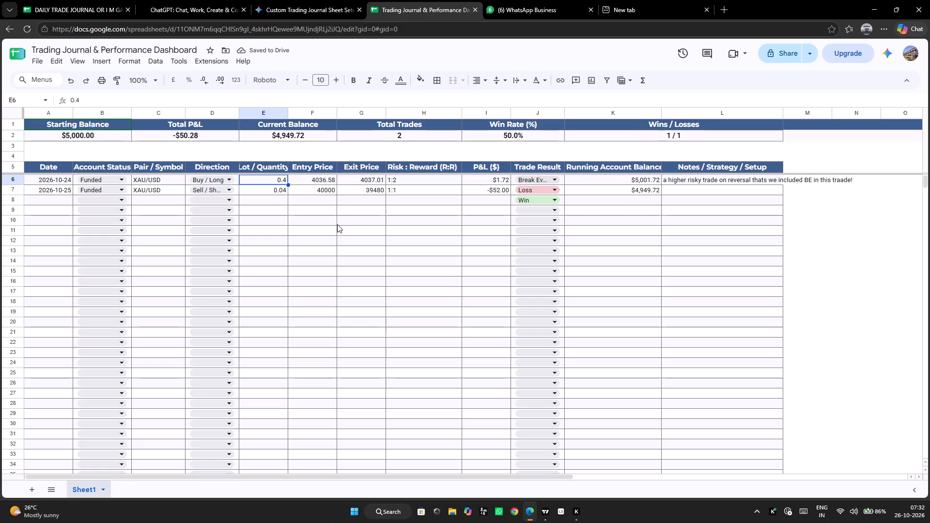
Set the lot/quantity of the row 6 trade to 0.04.
{"action": "type", "text": "0."}
{"action": "type", "text": "04"}
{"action": "key", "text": "Return"}
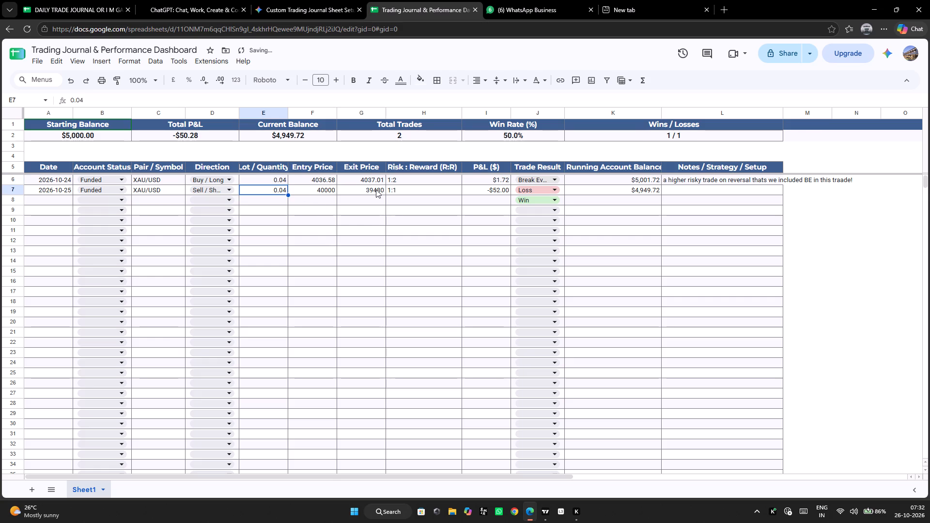
Set the row 7 trade's entry price to 4031.42 and its exit price to 4023.83.
{"action": "key", "text": "Right"}
{"action": "type", "text": "4031."}
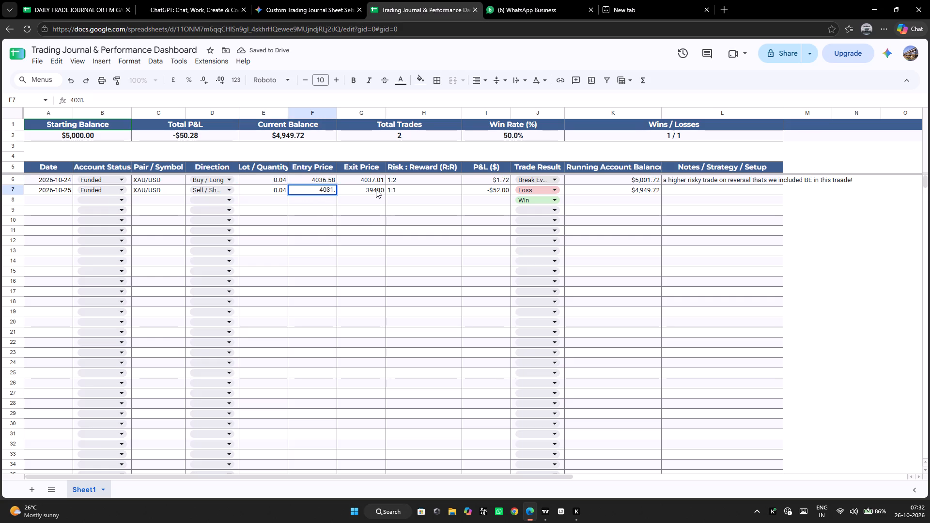
{"action": "type", "text": "42"}
{"action": "key", "text": "Return"}
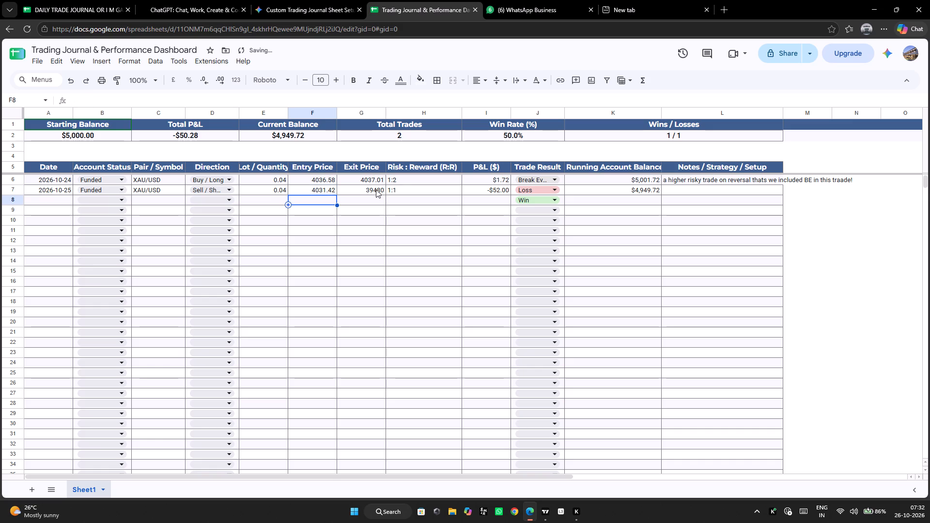
{"action": "key", "text": "Right"}
{"action": "key", "text": "Up"}
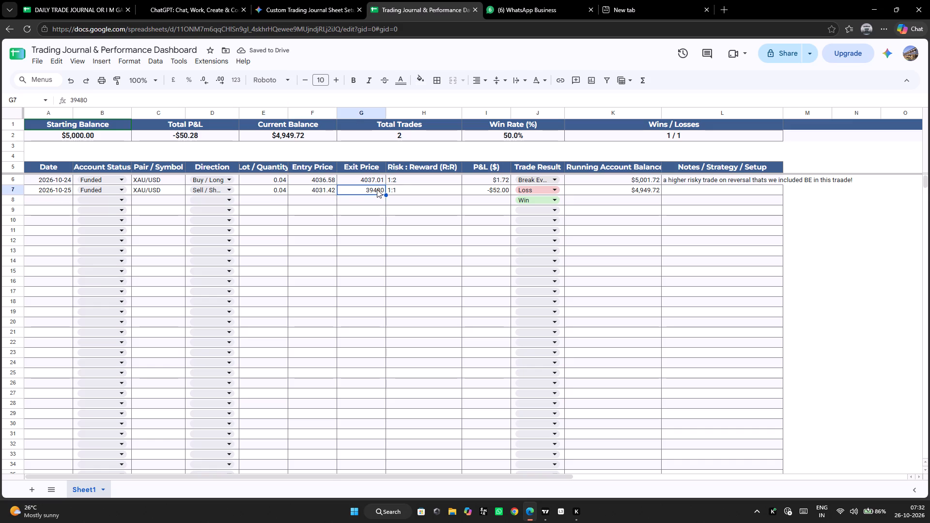
{"action": "type", "text": "4023."}
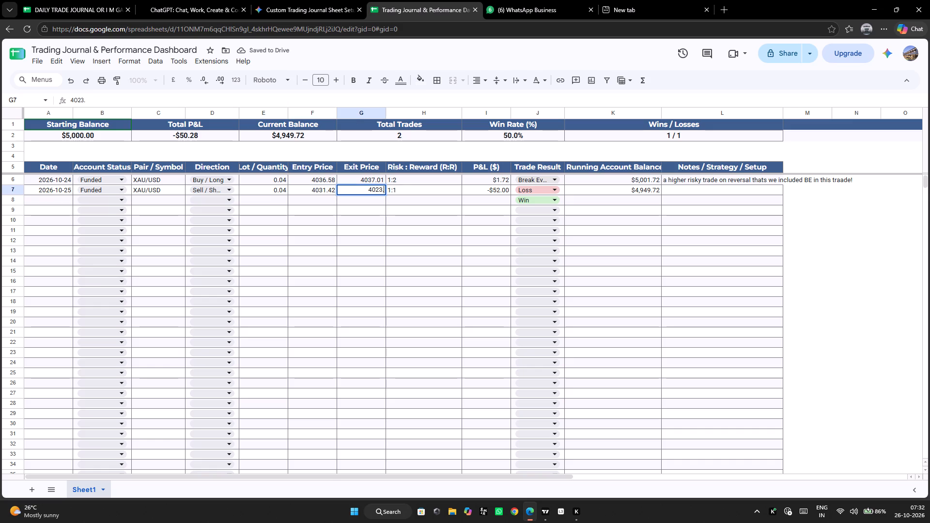
{"action": "type", "text": "83"}
{"action": "key", "text": "Return"}
Set the risk-to-reward ratio of the row 7 trade to 1:6.
{"action": "key", "text": "Right"}
{"action": "key", "text": "Up"}
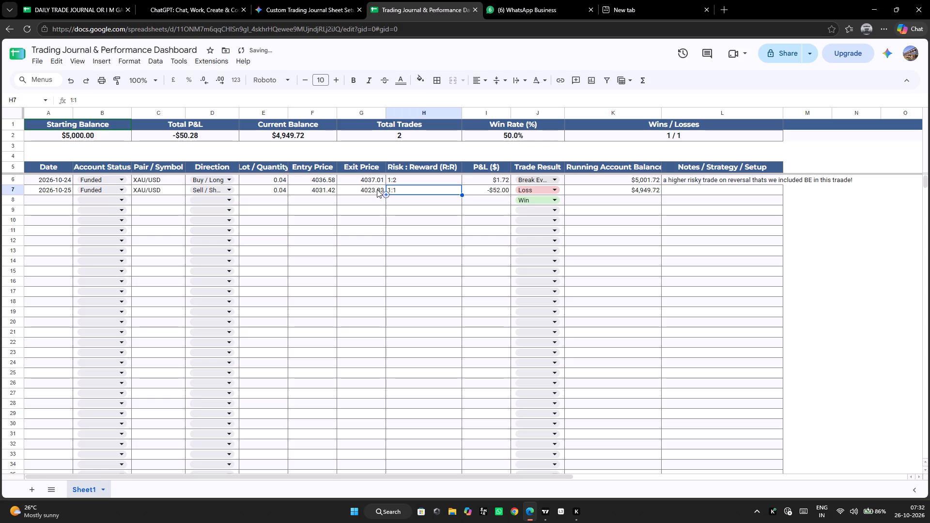
{"action": "key", "text": "1"}
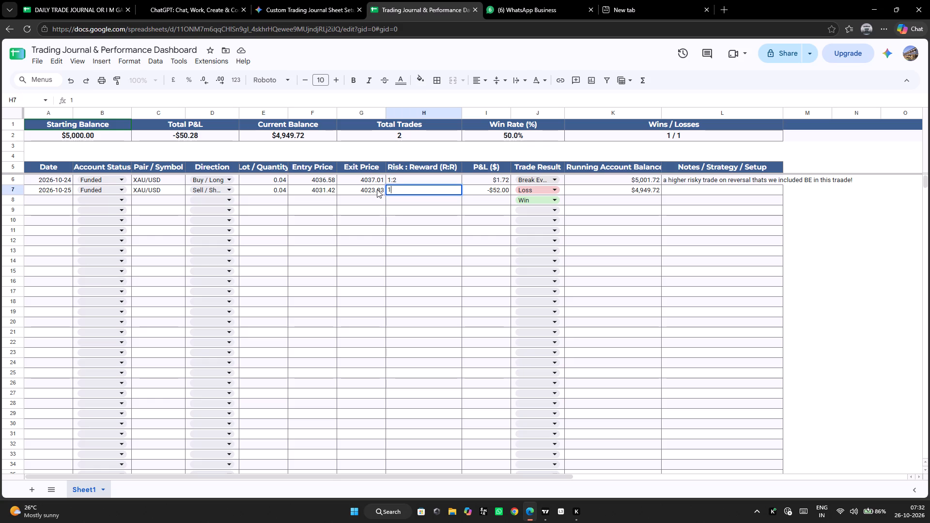
{"action": "key", "text": "shift+colon"}
{"action": "key", "text": "6"}
{"action": "key", "text": "Return"}
Set the P&L of the row 7 trade to 30.36.
{"action": "key", "text": "Right"}
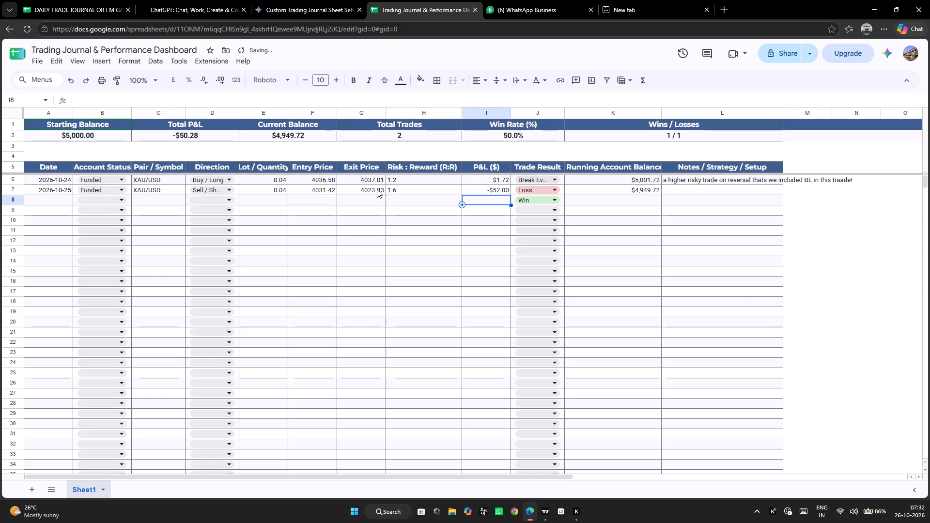
{"action": "key", "text": "Up"}
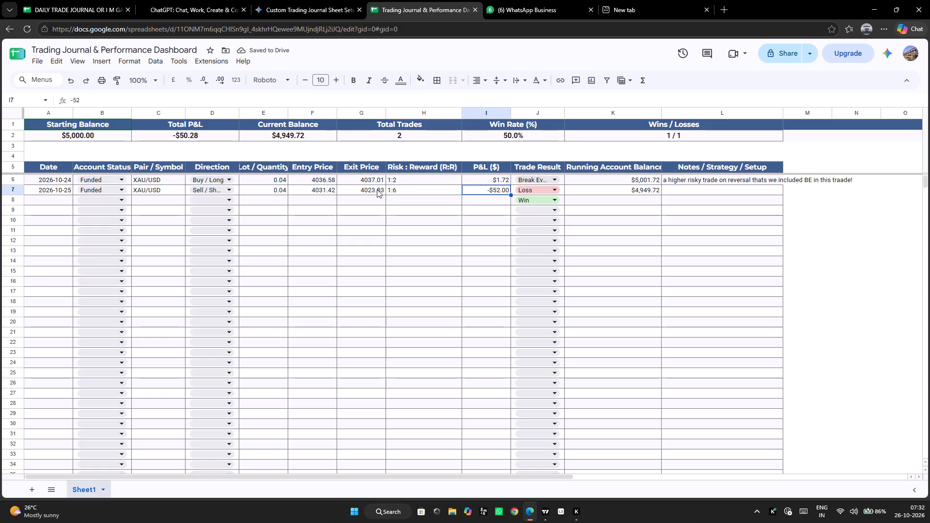
{"action": "type", "text": "3036"}
{"action": "key", "text": "Return"}
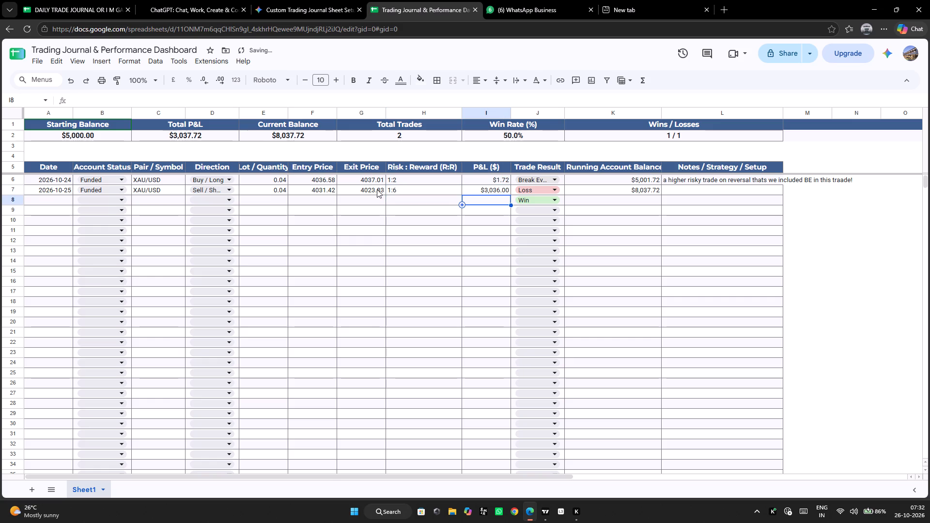
{"action": "key", "text": "Right"}
{"action": "key", "text": "Up"}
{"action": "key", "text": "Left"}
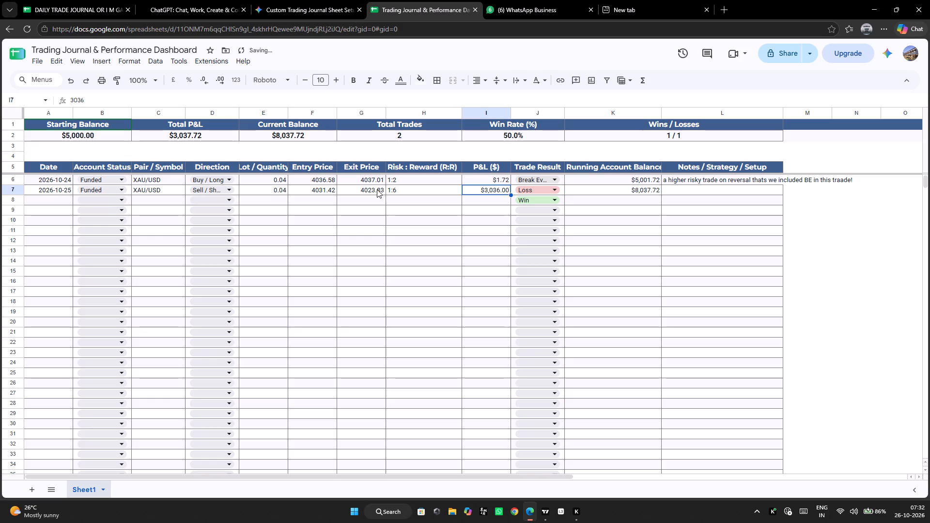
{"action": "type", "text": "30"}
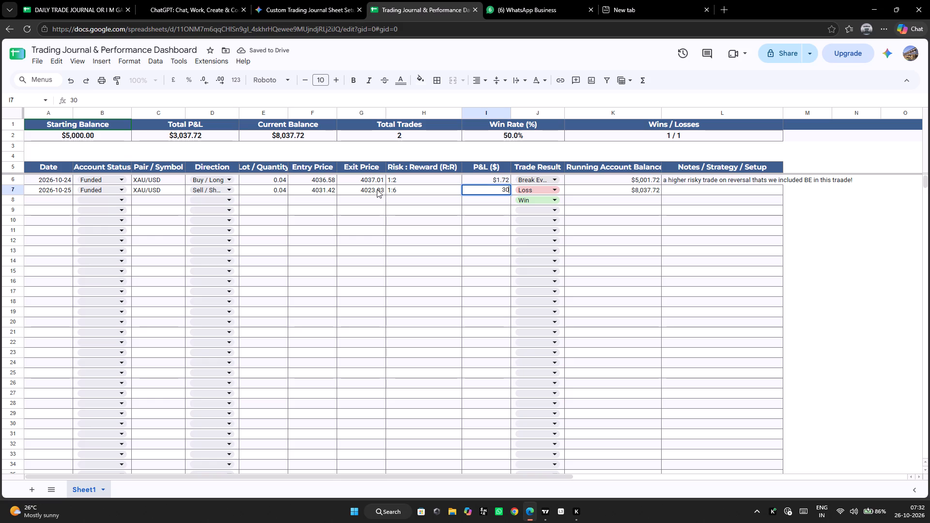
{"action": "type", "text": ".36"}
{"action": "key", "text": "Return"}
Change the trade result of the row 7 trade to Win.
{"action": "key", "text": "Right"}
{"action": "key", "text": "Up"}
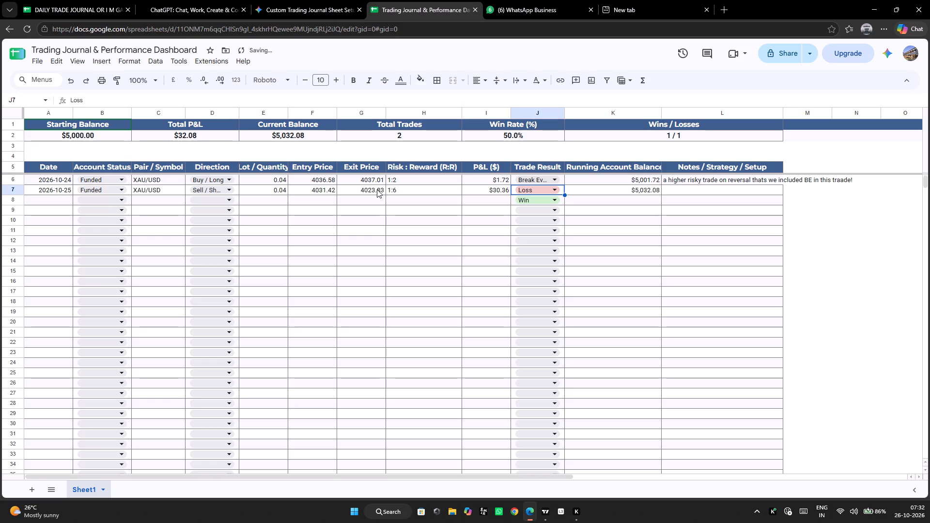
{"action": "key", "text": "Return"}
{"action": "key", "text": "Return"}
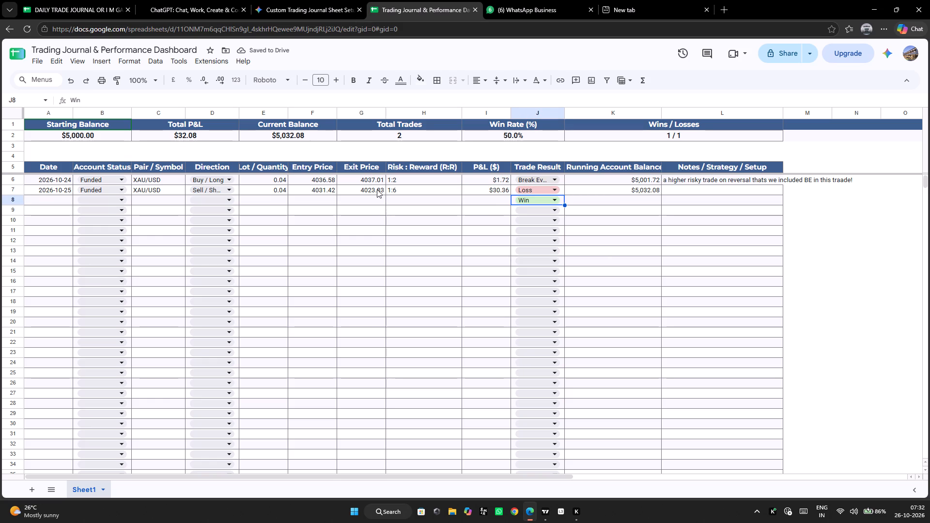
{"action": "key", "text": "Up"}
{"action": "key", "text": "Return"}
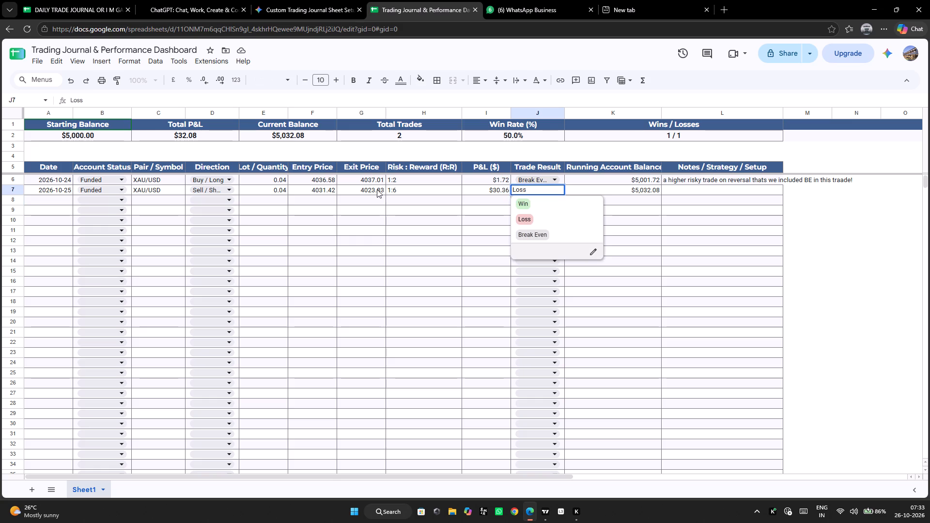
{"action": "key", "text": "Up"}
{"action": "key", "text": "Up"}
{"action": "key", "text": "Up"}
{"action": "key", "text": "Up"}
{"action": "key", "text": "Return"}
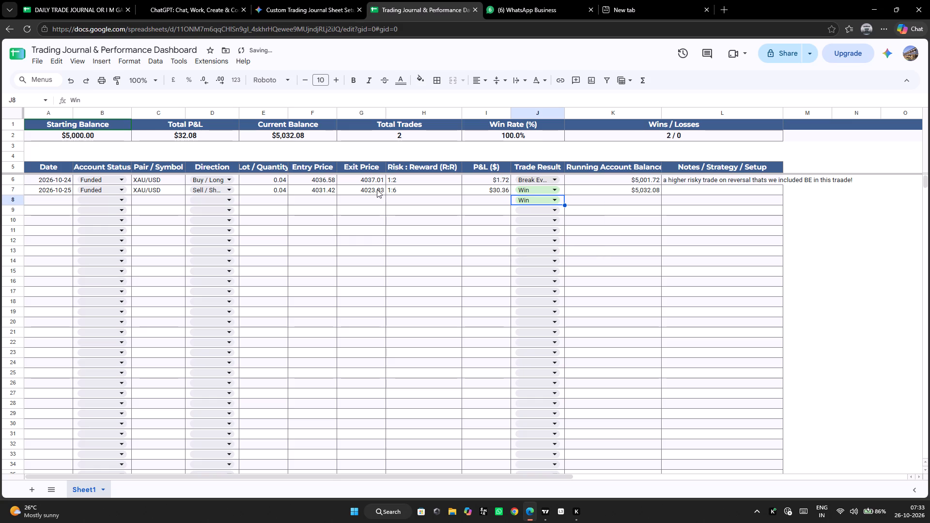
Write "Asian Strategy With CRT" in the Notes / Strategy / Setup cell of the row 7 trade.
{"action": "key", "text": "Right"}
{"action": "key", "text": "Up"}
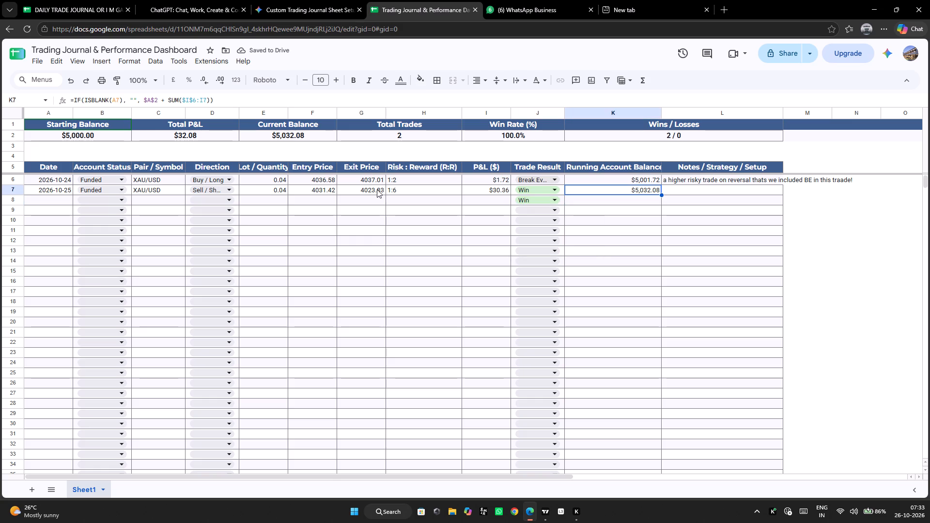
{"action": "key", "text": "Right"}
{"action": "key", "text": "Right"}
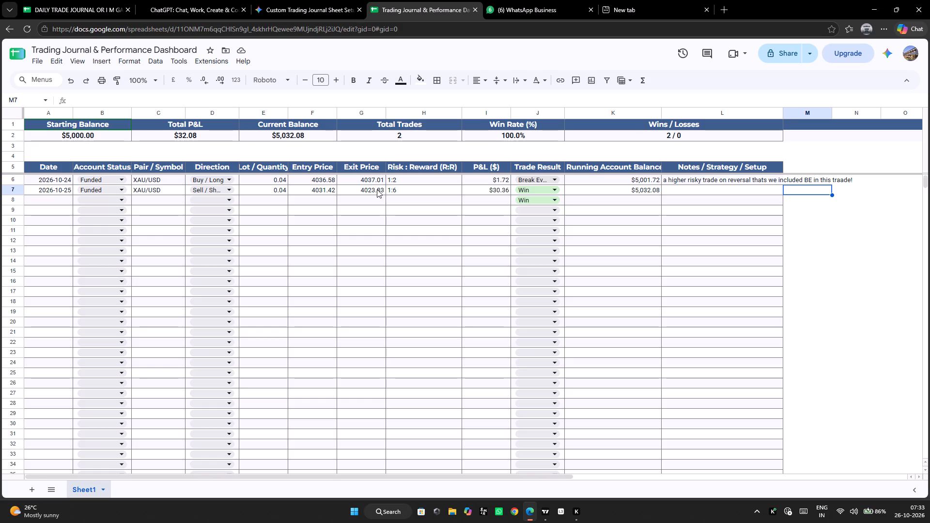
{"action": "key", "text": "Left"}
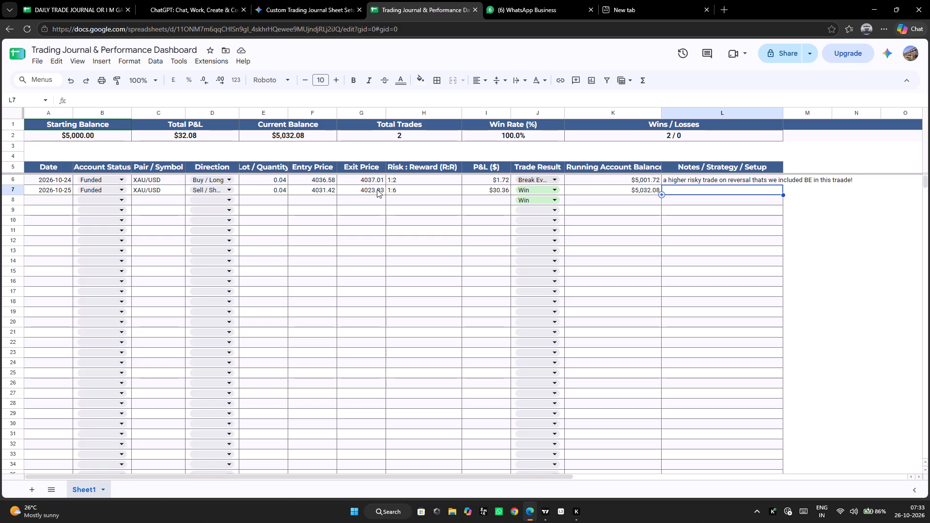
{"action": "type", "text": "ASIAN"}
{"action": "key", "text": "space"}
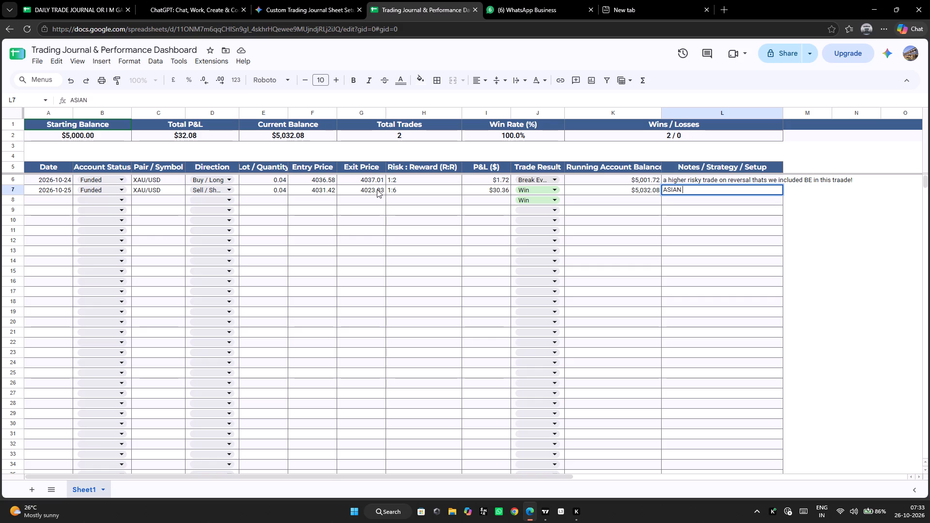
{"action": "key", "text": "BackSpace"}
{"action": "key", "text": "BackSpace"}
{"action": "key", "text": "BackSpace"}
{"action": "key", "text": "BackSpace"}
{"action": "type", "text": "sian With"}
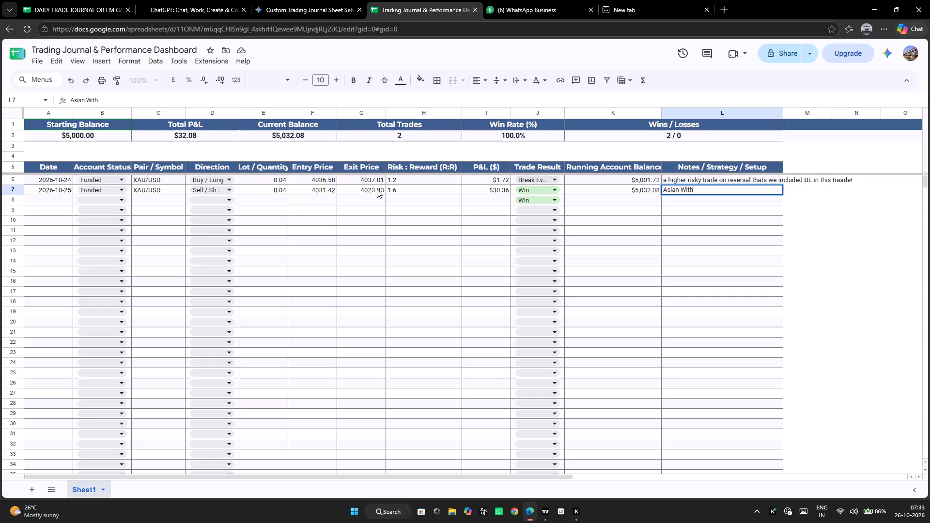
{"action": "key", "text": "space"}
{"action": "key", "text": "BackSpace"}
{"action": "key", "text": "BackSpace"}
{"action": "key", "text": "BackSpace"}
{"action": "key", "text": "BackSpace"}
{"action": "key", "text": "BackSpace"}
{"action": "type", "text": "Strategy With"}
{"action": "key", "text": "space"}
{"action": "type", "text": "CRT"}
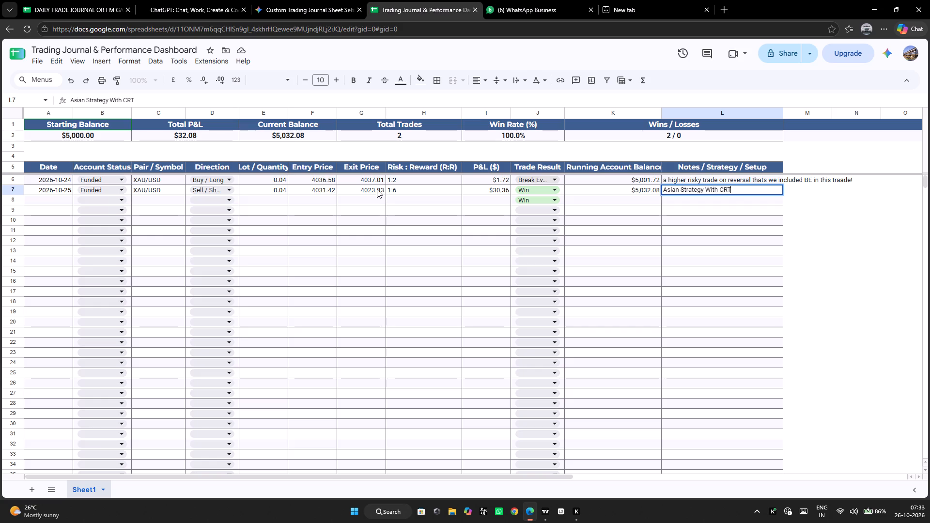
Extend the row 7 trade's note to read "Asian Strategy With CRT with the BIAS".
{"action": "key", "text": "space"}
{"action": "type", "text": "with"}
{"action": "key", "text": "BackSpace"}
{"action": "key", "text": "BackSpace"}
{"action": "key", "text": "BackSpace"}
{"action": "key", "text": "BackSpace"}
{"action": "type", "text": "with s"}
{"action": "key", "text": "BackSpace"}
{"action": "type", "text": "the SAM"}
{"action": "key", "text": "BackSpace"}
{"action": "key", "text": "BackSpace"}
{"action": "key", "text": "BackSpace"}
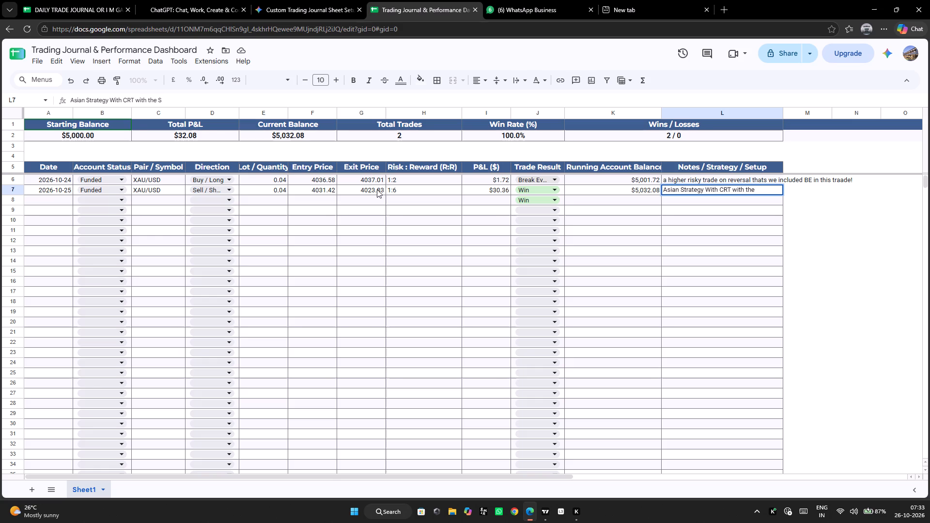
{"action": "type", "text": "same"}
{"action": "key", "text": "space"}
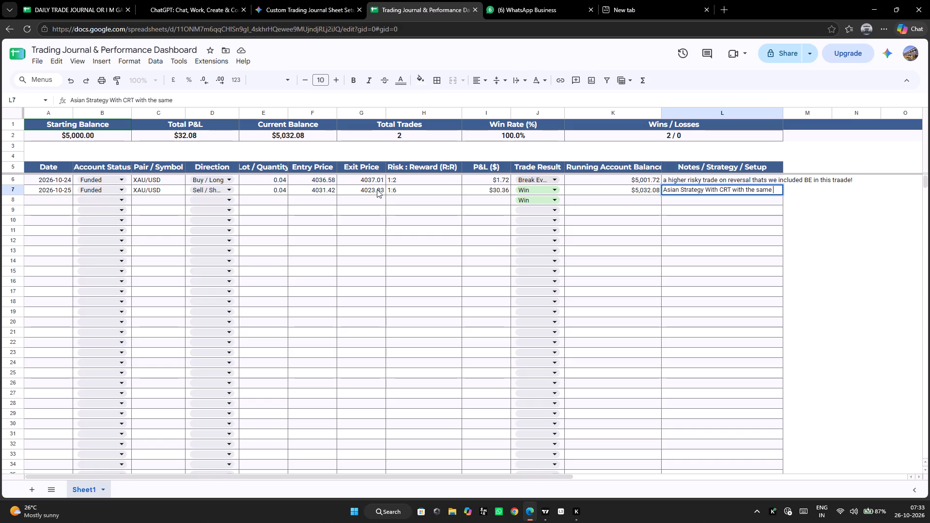
{"action": "type", "text": "BIA"}
{"action": "key", "text": "BackSpace"}
{"action": "key", "text": "BackSpace"}
{"action": "key", "text": "BackSpace"}
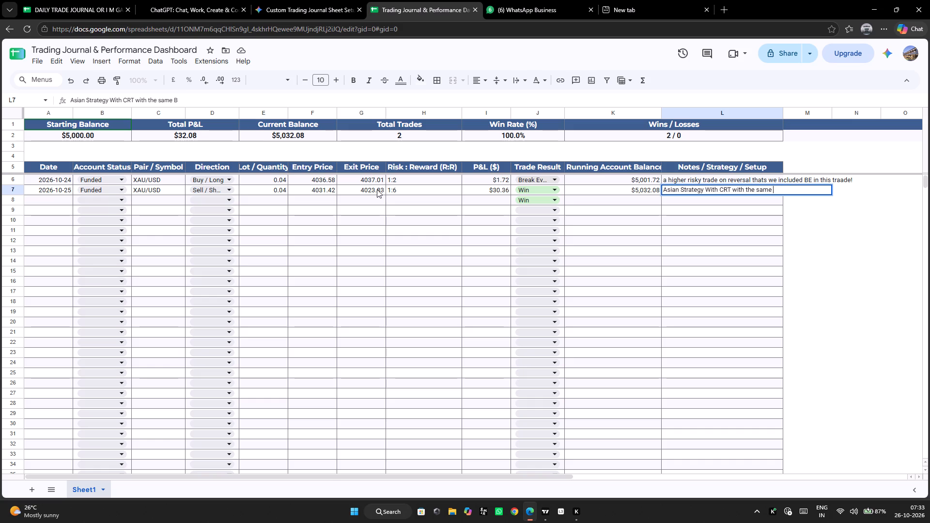
{"action": "key", "text": "BackSpace"}
{"action": "key", "text": "BackSpace"}
{"action": "key", "text": "BackSpace"}
{"action": "key", "text": "BackSpace"}
{"action": "key", "text": "BackSpace"}
{"action": "key", "text": "BackSpace"}
{"action": "key", "text": "BackSpace"}
{"action": "type", "text": "e BIAS"}
{"action": "key", "text": "Return"}
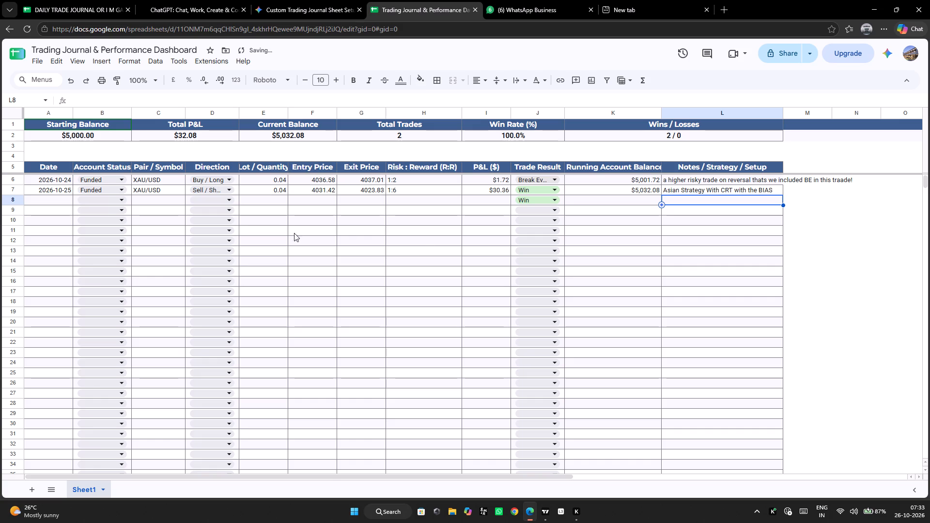
Fill the row 7 date down one row so the row 8 trade is dated 2026-10-26.
{"action": "left_click", "coordinate": [58, 188]}
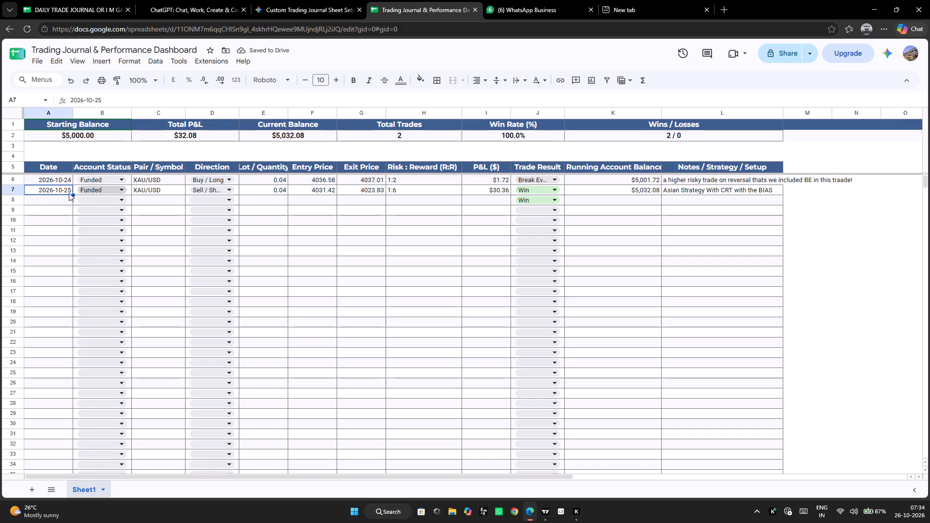
{"action": "left_click_drag", "start_coordinate": [72, 194], "coordinate": [72, 201]}
{"action": "left_click_drag", "start_coordinate": [72, 201], "coordinate": [72, 203]}
{"action": "left_click", "coordinate": [65, 219]}
Set the account status of the row 8 trade to Funded.
{"action": "left_click", "coordinate": [93, 203]}
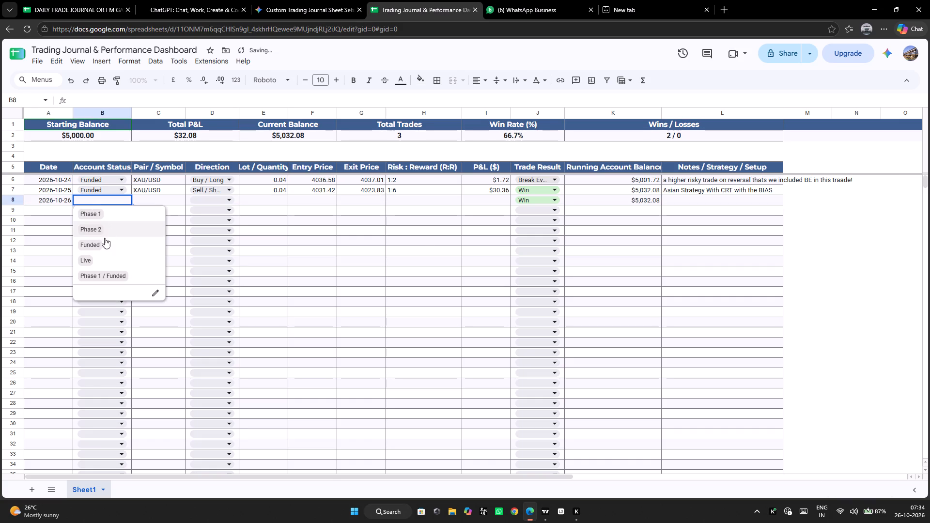
{"action": "left_click", "coordinate": [103, 248]}
Enter XAU/USD as the pair / symbol of the row 8 trade.
{"action": "left_click", "coordinate": [148, 196]}
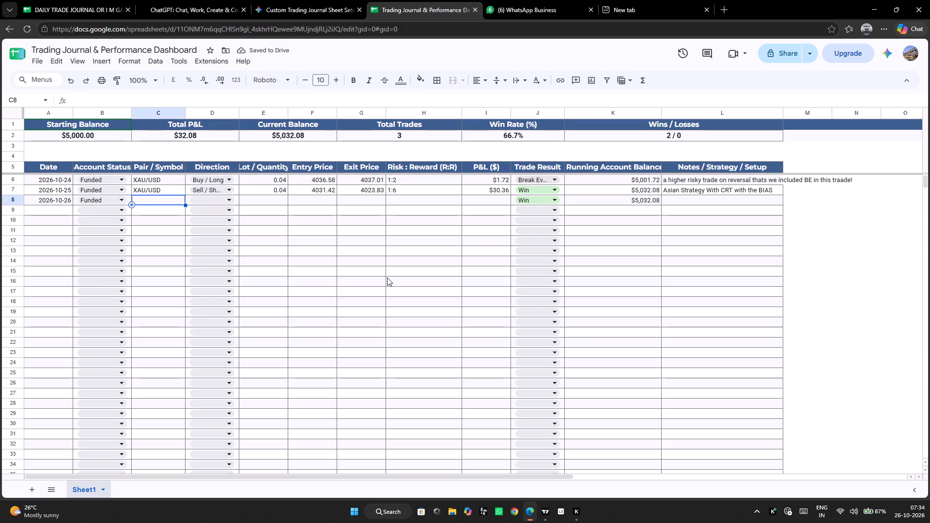
{"action": "type", "text": "xu"}
{"action": "key", "text": "BackSpace"}
{"action": "key", "text": "BackSpace"}
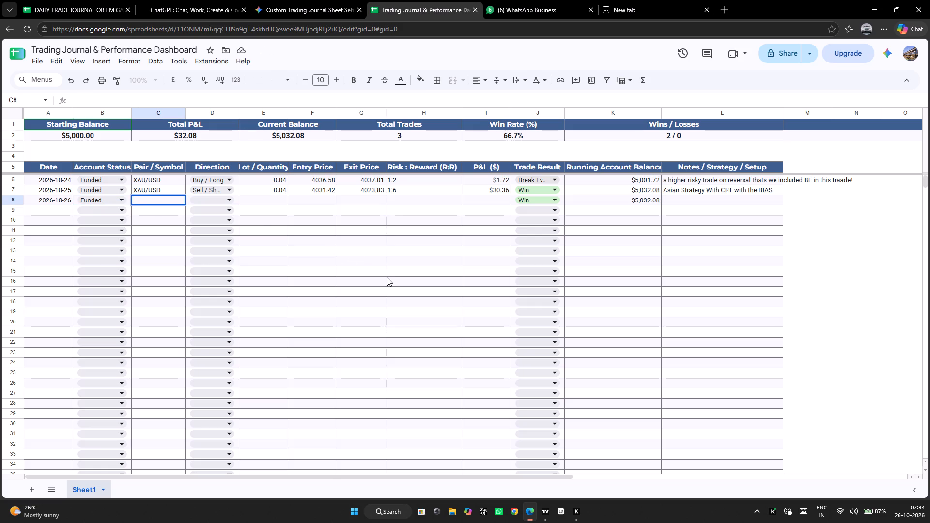
{"action": "key", "text": "x"}
{"action": "key", "text": "Return"}
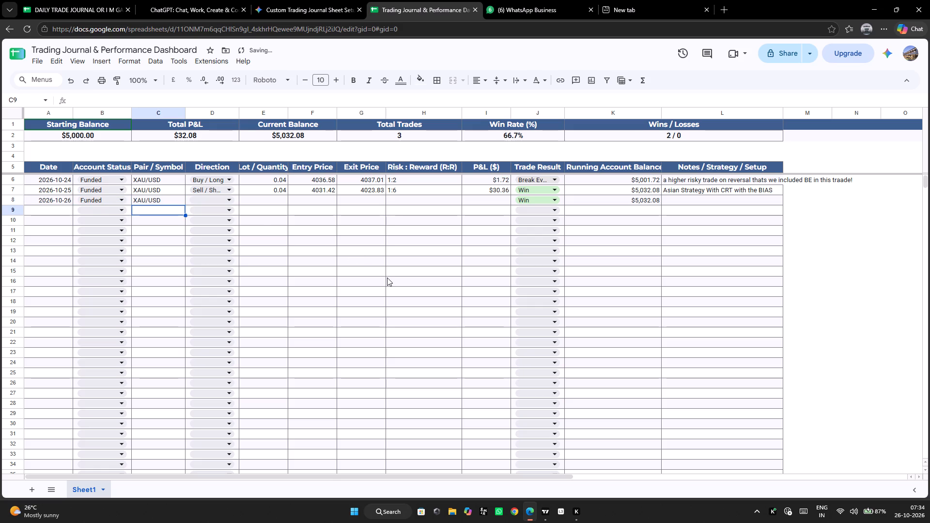
Set the direction of the row 8 trade to Sell / Short.
{"action": "key", "text": "Right"}
{"action": "key", "text": "Up"}
{"action": "key", "text": "Return"}
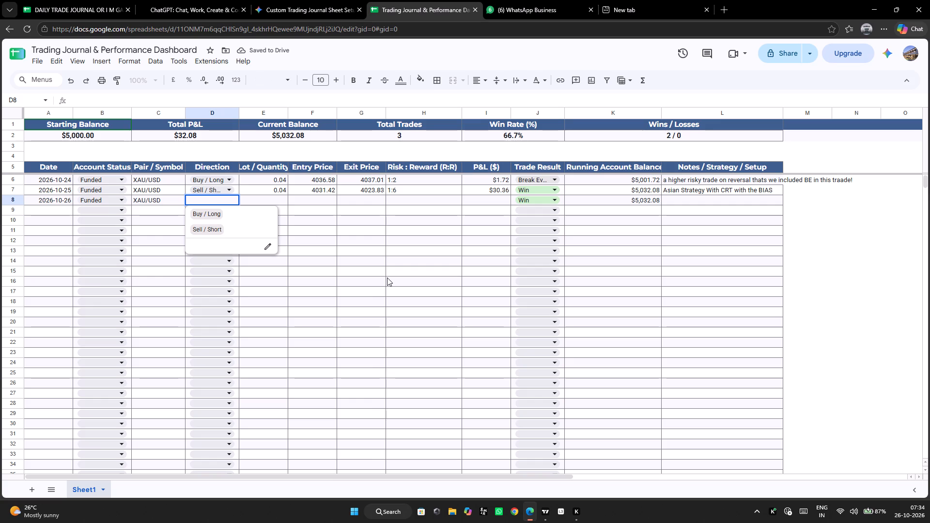
{"action": "key", "text": "Down"}
{"action": "key", "text": "Down"}
{"action": "key", "text": "Return"}
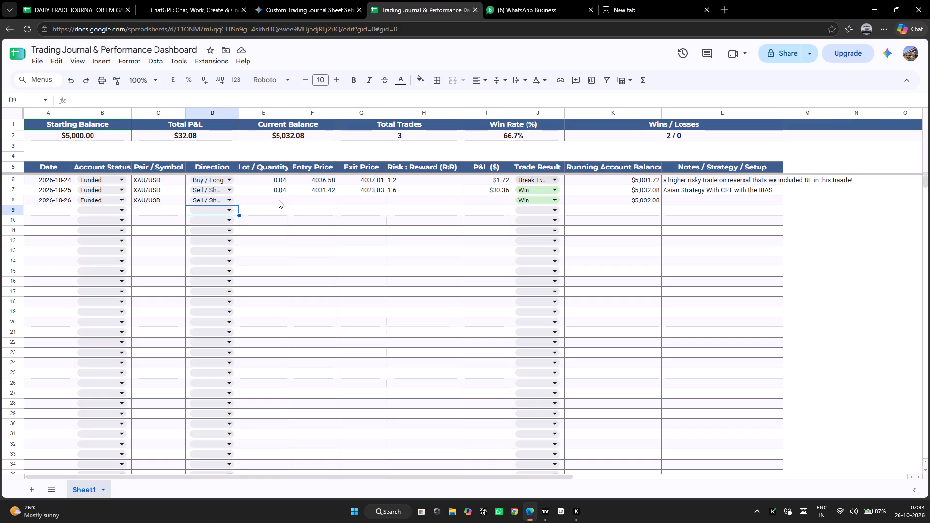
Set the lot / quantity of the row 8 trade to 0.04.
{"action": "left_click", "coordinate": [279, 200]}
{"action": "type", "text": "0.40"}
{"action": "key", "text": "4"}
{"action": "key", "text": "BackSpace"}
{"action": "key", "text": "BackSpace"}
{"action": "key", "text": "BackSpace"}
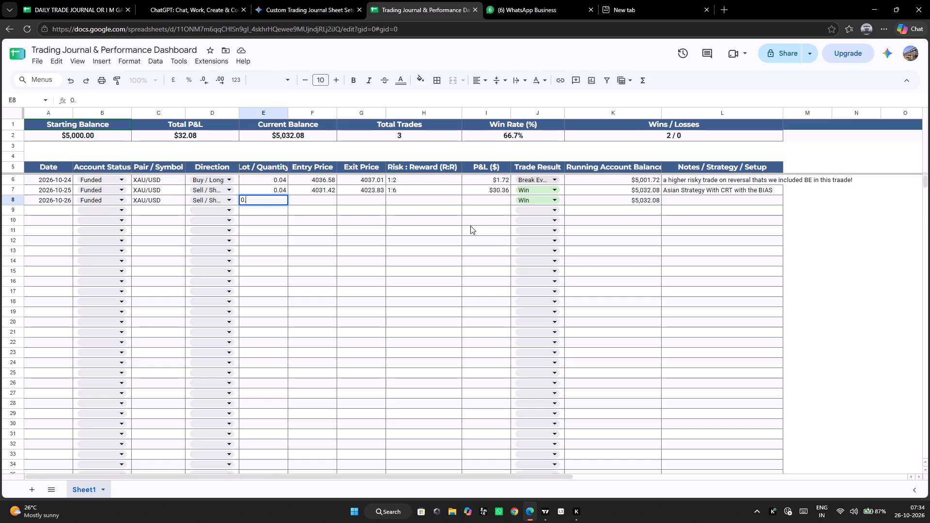
{"action": "type", "text": "04"}
{"action": "key", "text": "Return"}
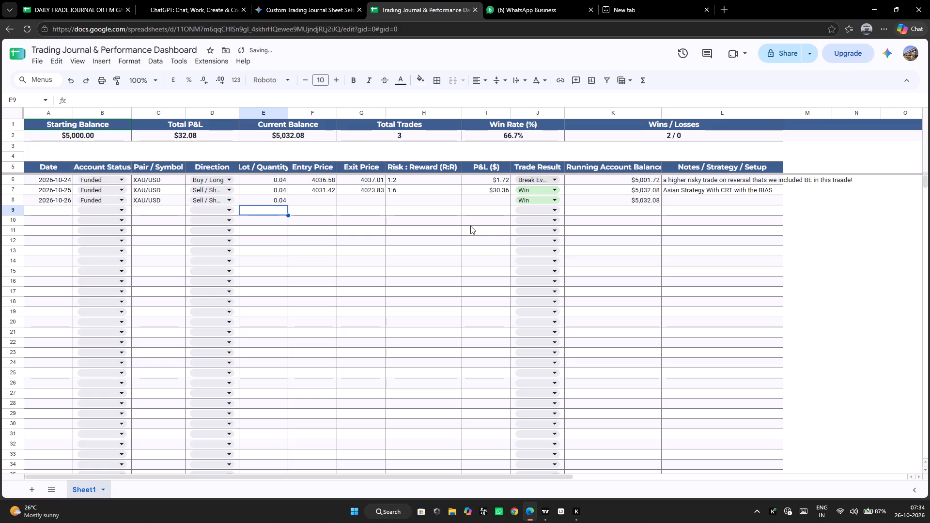
Select the empty Entry Price cell of the row 8 trade.
{"action": "key", "text": "Right"}
{"action": "key", "text": "Up"}
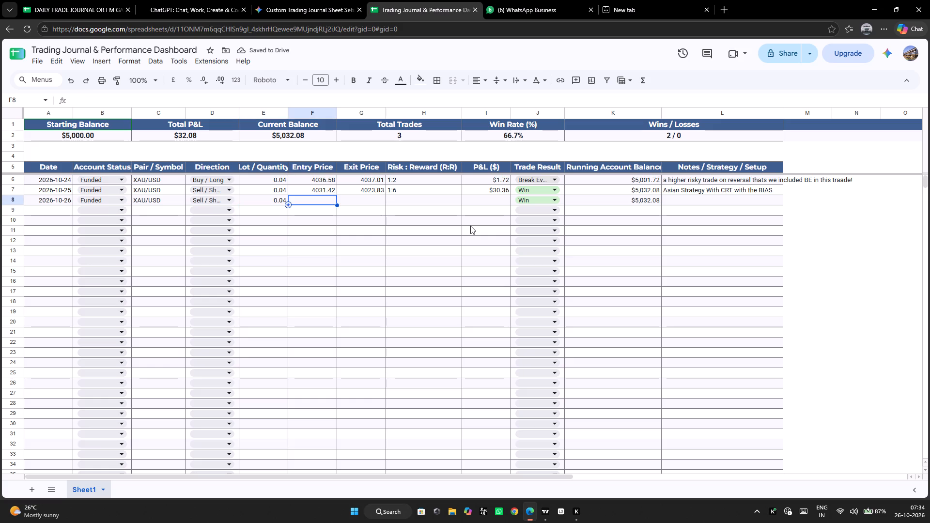
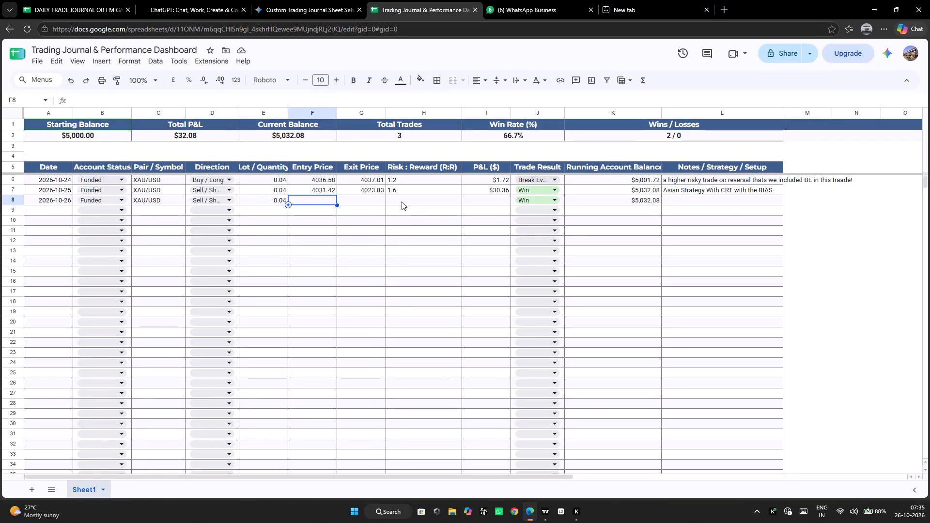
Enter 3999.42 as the entry price of the row 8 trade.
{"action": "key", "text": "3"}
{"action": "key", "text": "9"}
{"action": "type", "text": "99"}
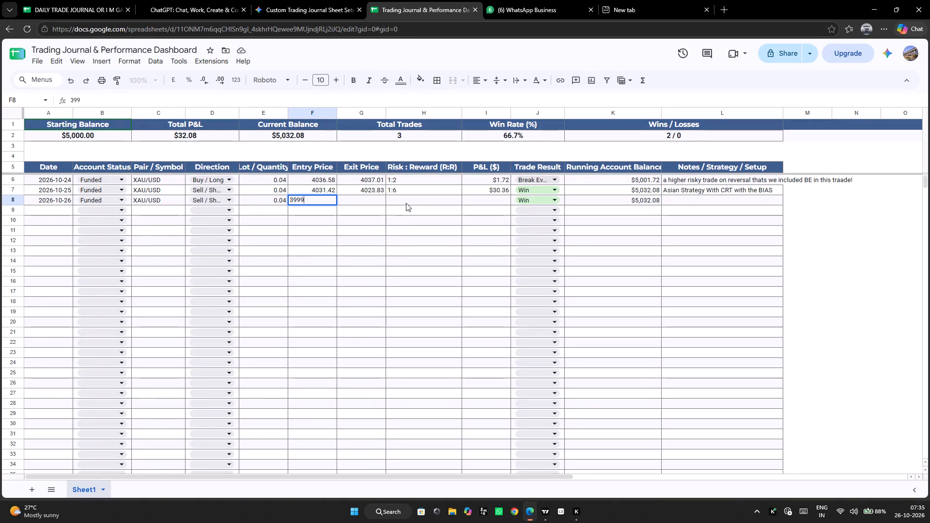
{"action": "type", "text": ".42"}
{"action": "key", "text": "Return"}
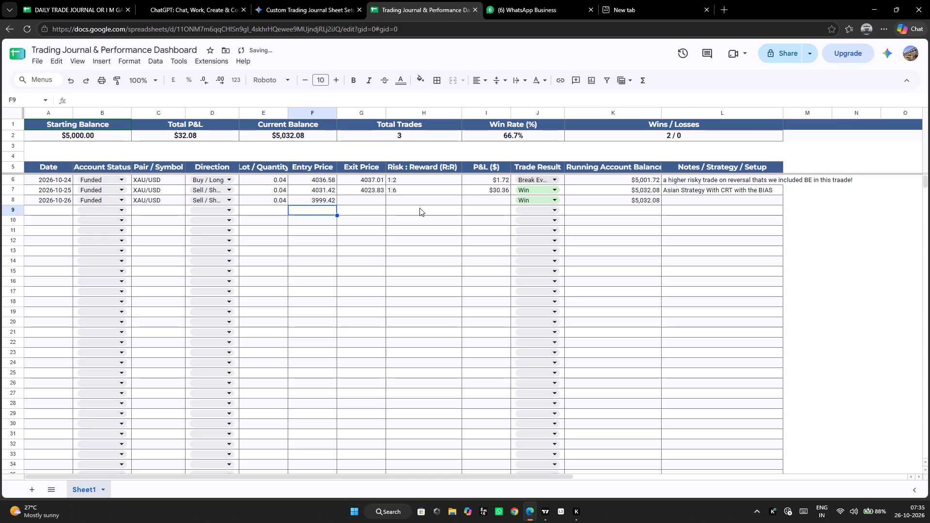
Enter 1:5 as the risk-to-reward ratio of the row 8 trade.
{"action": "left_click", "coordinate": [418, 205]}
{"action": "key", "text": "1"}
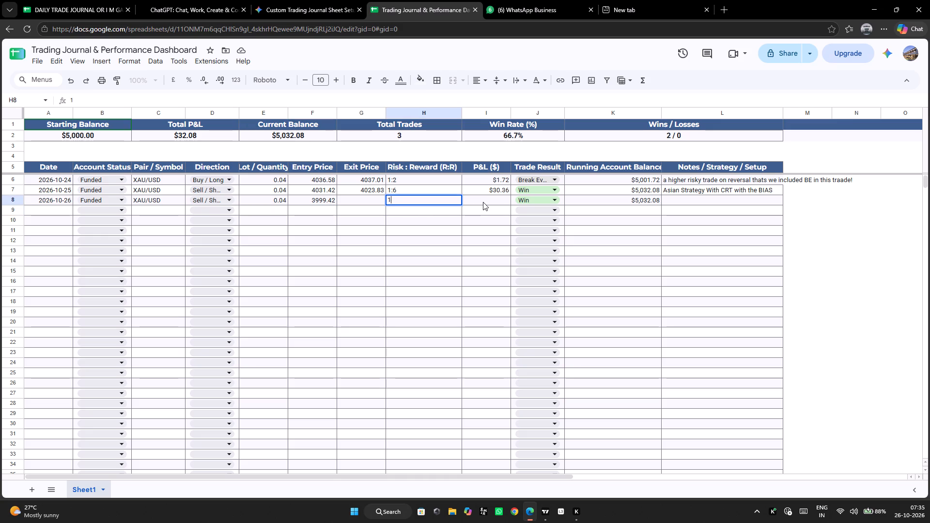
{"action": "key", "text": "shift+colon"}
{"action": "key", "text": "5"}
{"action": "key", "text": "Return"}
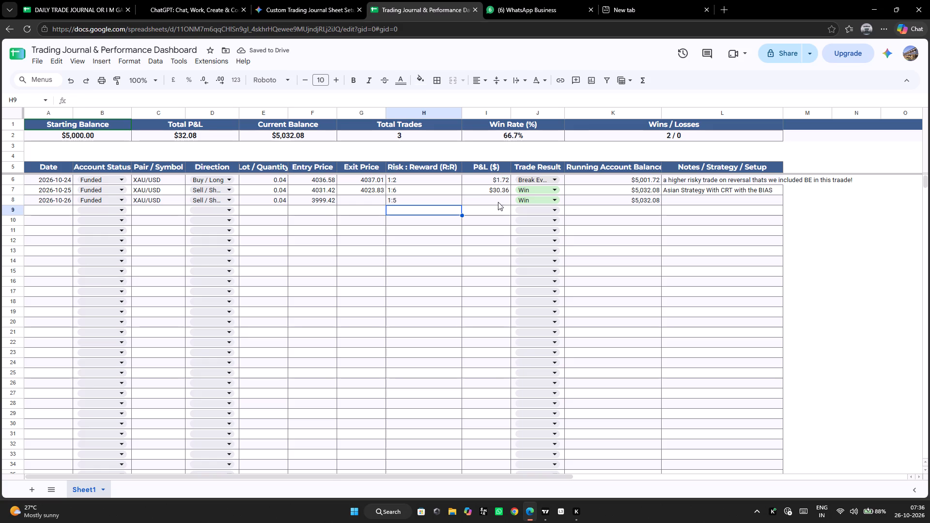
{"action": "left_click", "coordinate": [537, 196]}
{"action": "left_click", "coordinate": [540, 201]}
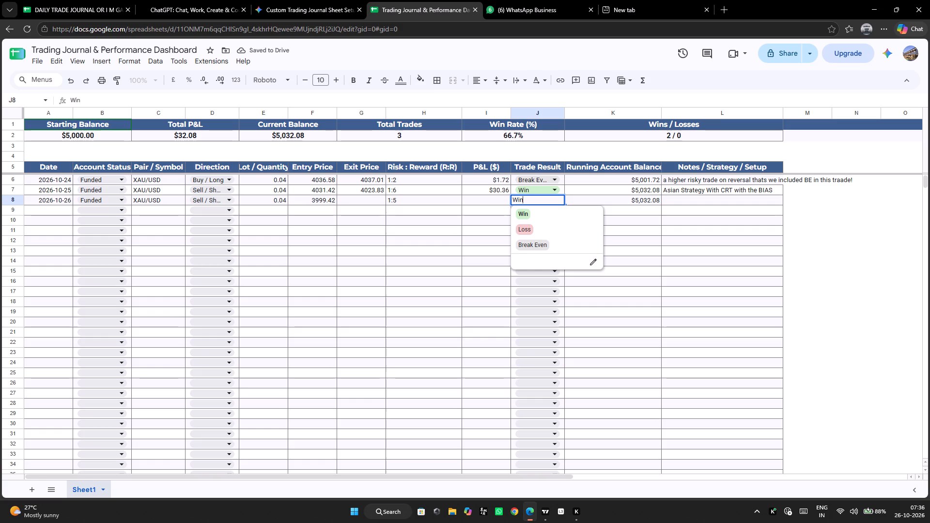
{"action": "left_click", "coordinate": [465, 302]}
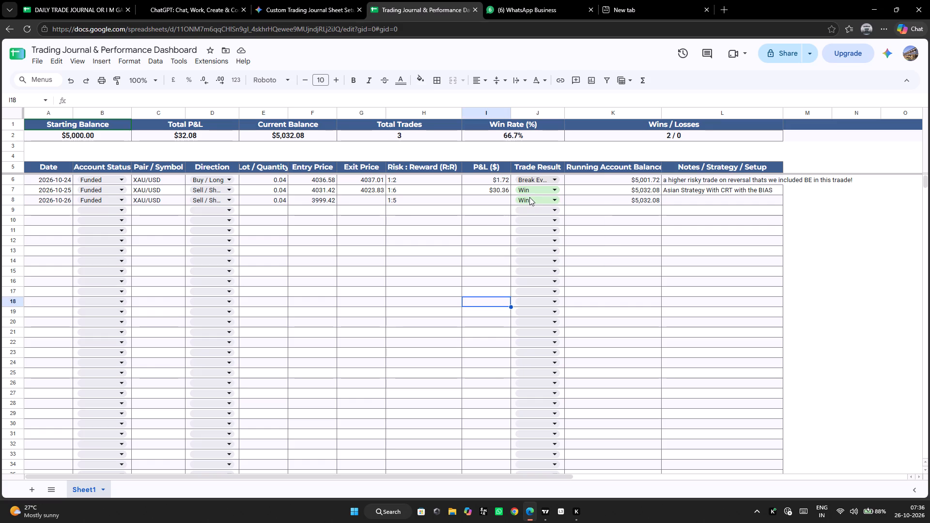
Clear the Win value from the Trade Result cell of the row 8 trade.
{"action": "left_click", "coordinate": [529, 197]}
{"action": "key", "text": "BackSpace"}
{"action": "key", "text": "BackSpace"}
{"action": "key", "text": "BackSpace"}
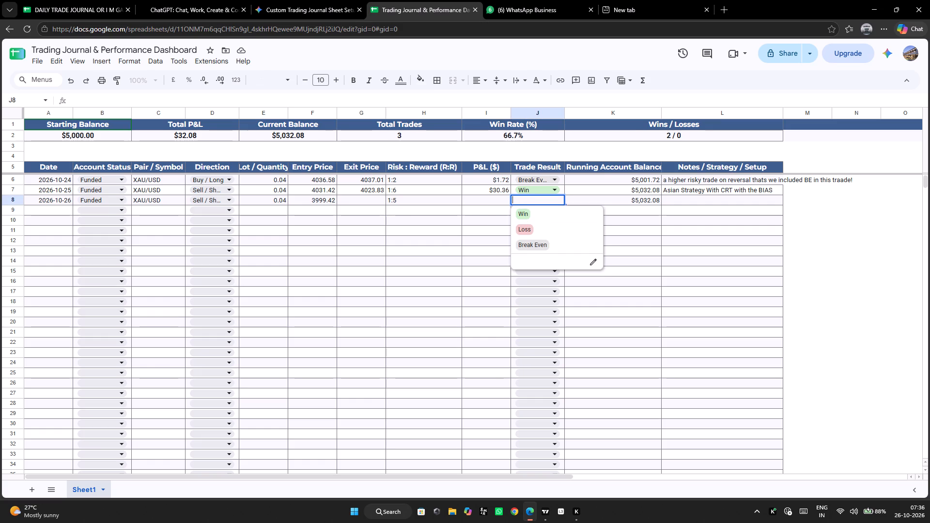
Commit the Trade Result cell of the row 8 trade as blank.
{"action": "key", "text": "Return"}
{"action": "left_click", "coordinate": [478, 261]}
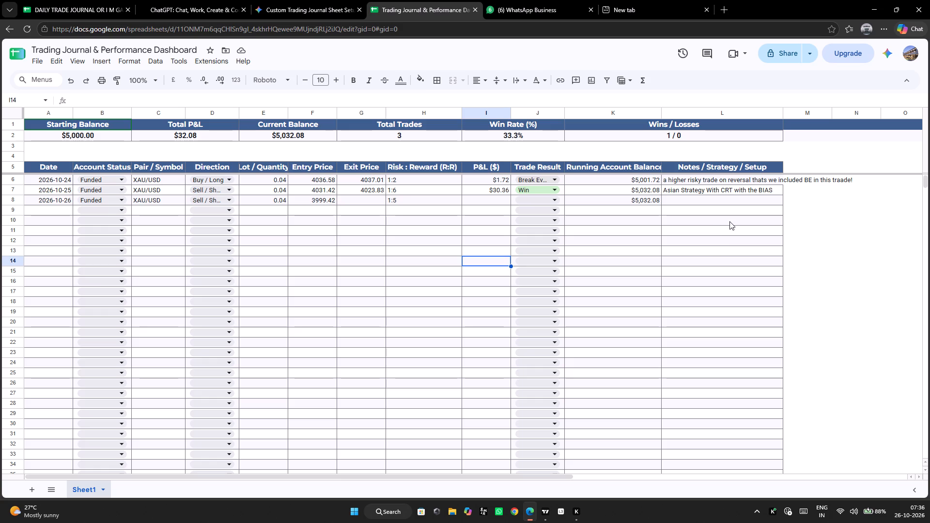
Enter "Asian Strategy With BIAS" as the Notes / Strategy / Setup text of the row 8 trade.
{"action": "left_click", "coordinate": [730, 198]}
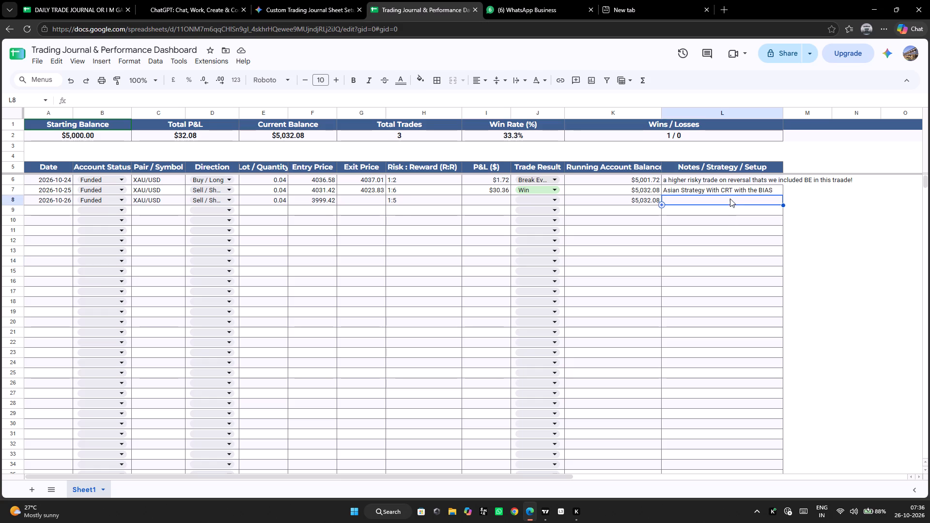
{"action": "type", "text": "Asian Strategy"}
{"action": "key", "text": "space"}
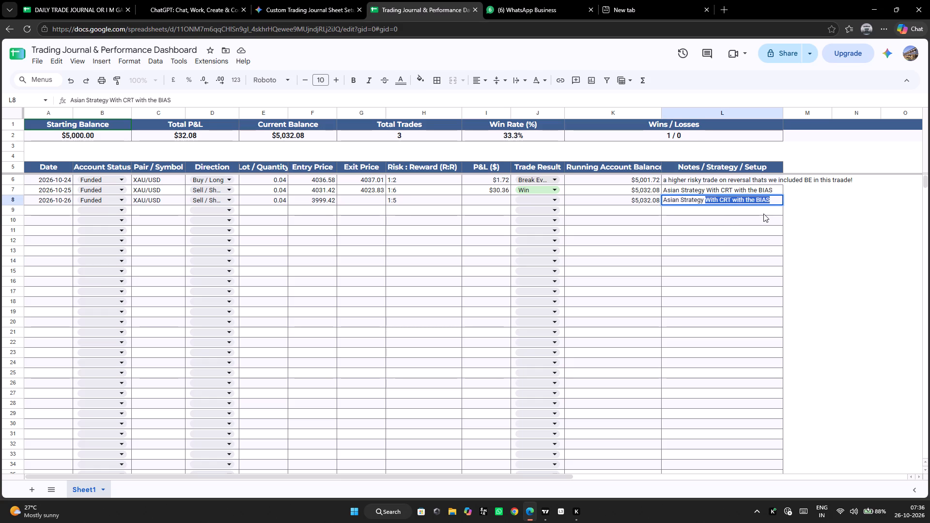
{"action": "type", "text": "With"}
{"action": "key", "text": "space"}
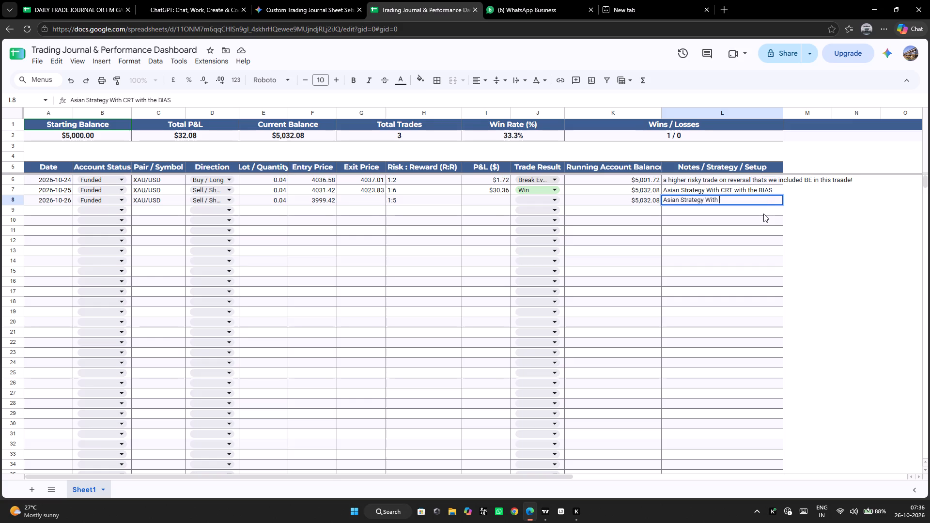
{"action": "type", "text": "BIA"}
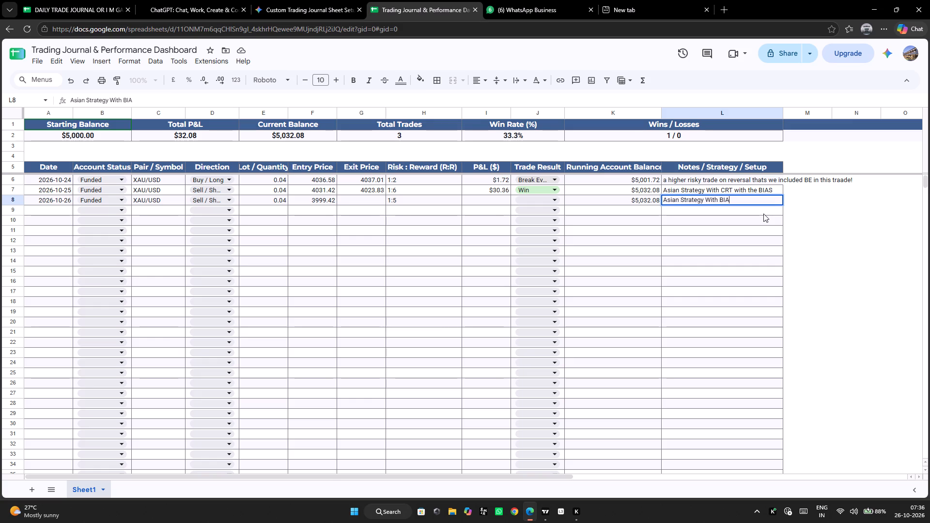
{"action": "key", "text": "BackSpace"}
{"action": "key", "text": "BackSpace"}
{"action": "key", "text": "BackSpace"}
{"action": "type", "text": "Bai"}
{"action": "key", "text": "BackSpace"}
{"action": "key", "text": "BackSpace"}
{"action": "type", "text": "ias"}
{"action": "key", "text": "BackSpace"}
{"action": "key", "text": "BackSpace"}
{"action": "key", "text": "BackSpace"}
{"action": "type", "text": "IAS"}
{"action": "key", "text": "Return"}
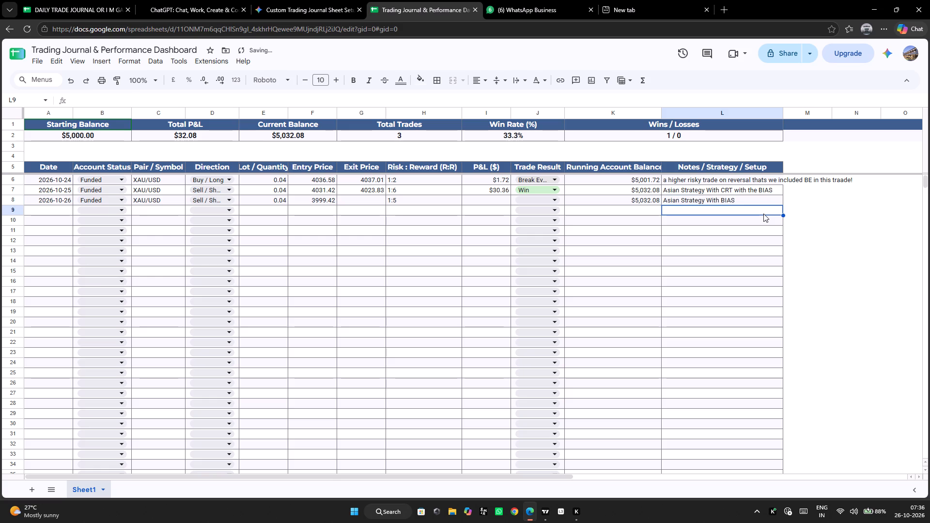